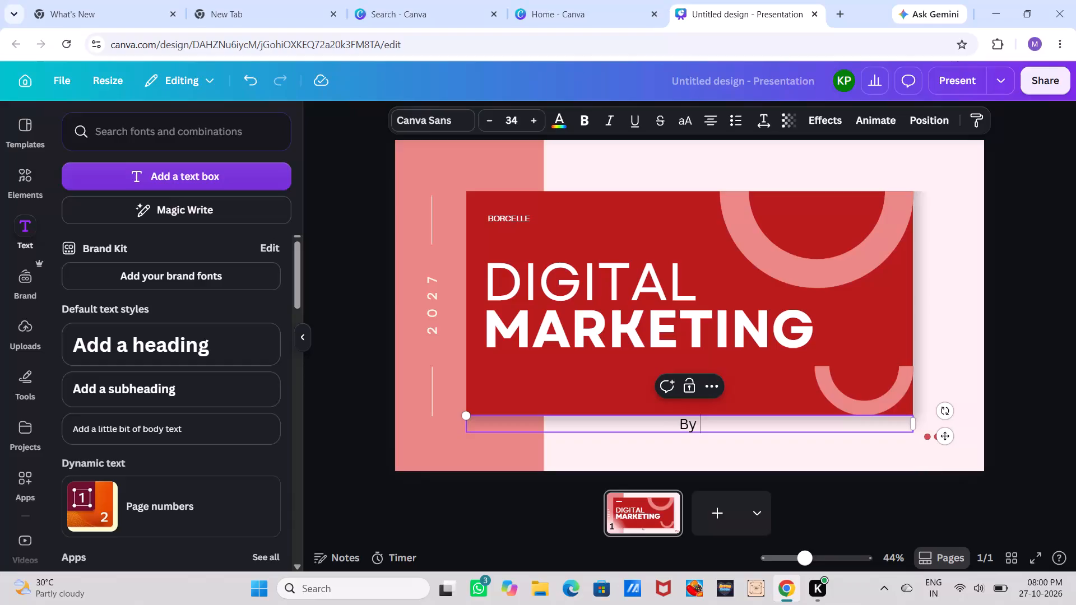
Complete the "By" line beneath the red title banner with the author's name.
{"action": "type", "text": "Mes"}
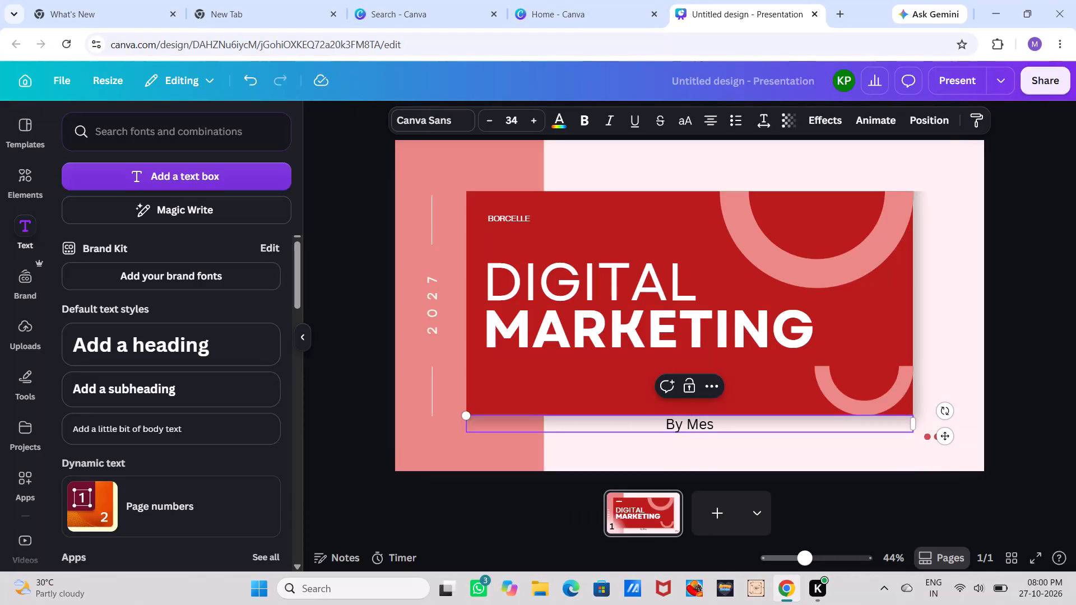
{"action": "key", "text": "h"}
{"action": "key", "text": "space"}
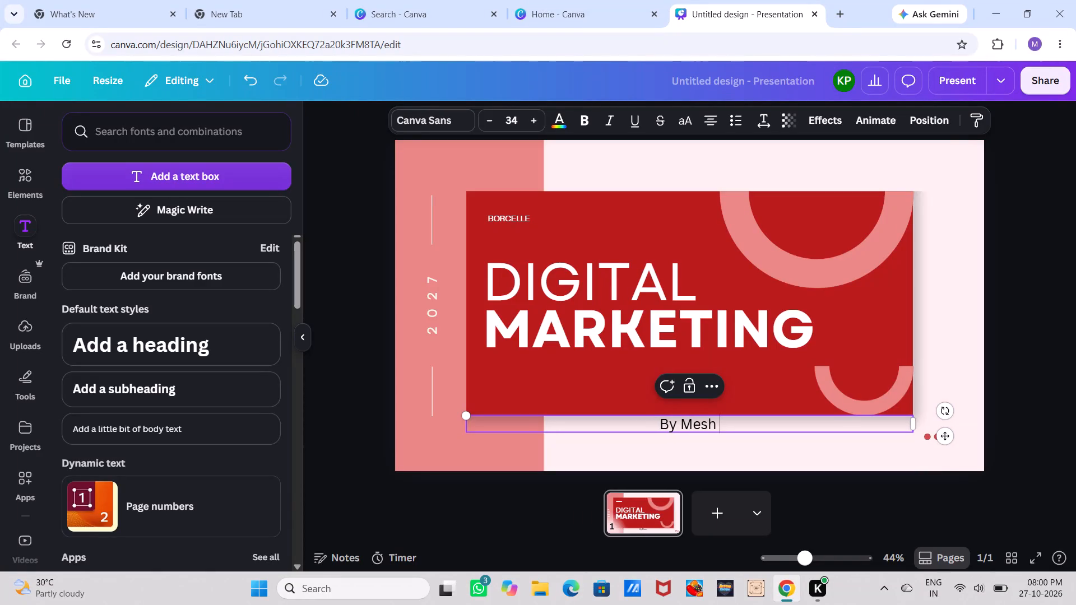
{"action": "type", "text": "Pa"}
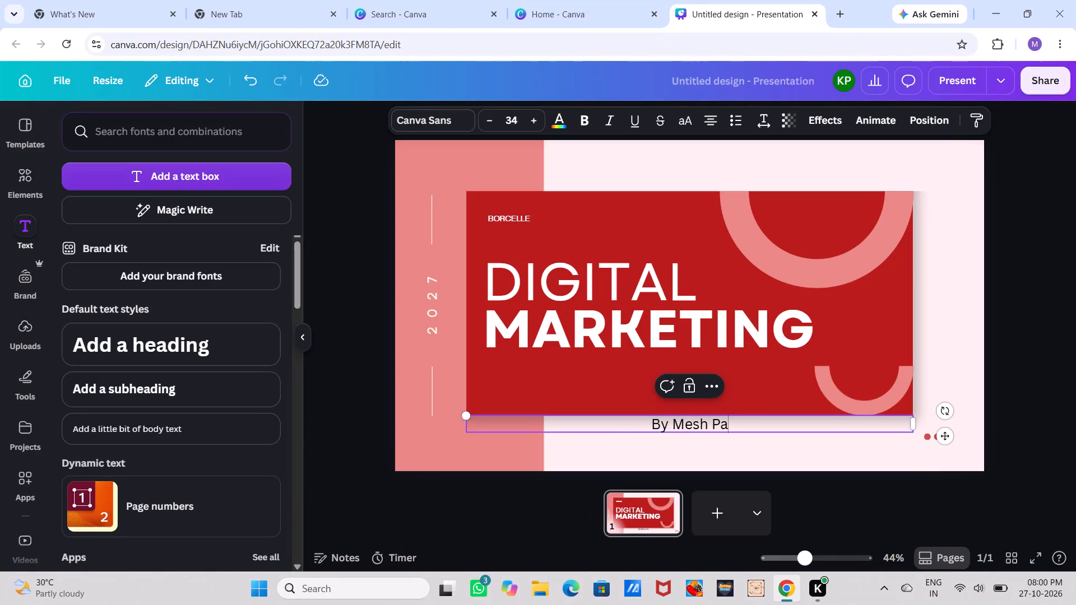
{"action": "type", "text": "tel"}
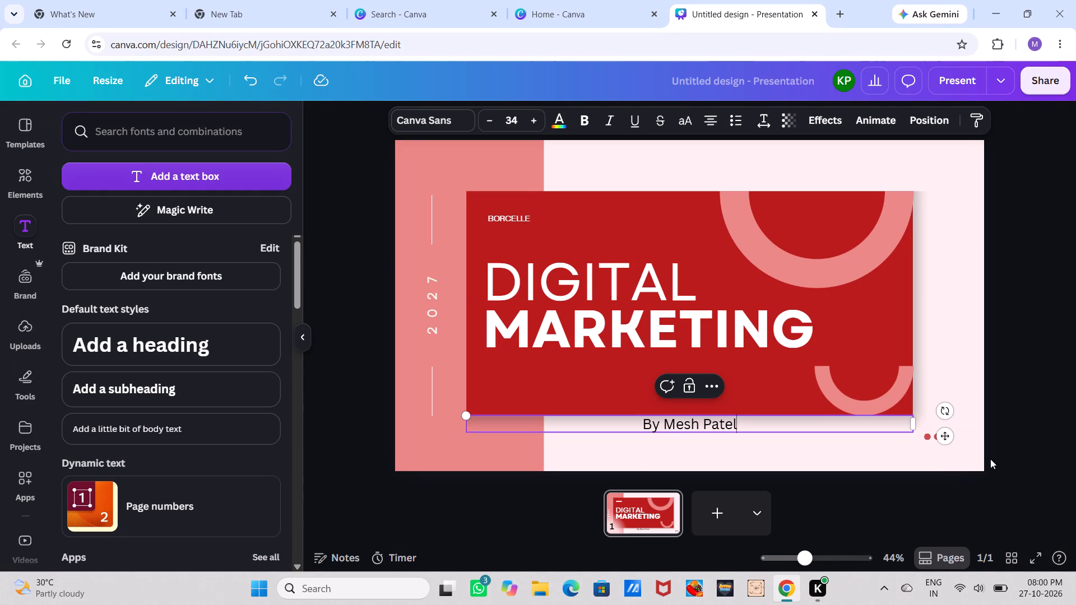
Move the byline onto the red banner, just below MARKETING and near the title's left edge.
{"action": "left_click_drag", "start_coordinate": [712, 432], "coordinate": [622, 401]}
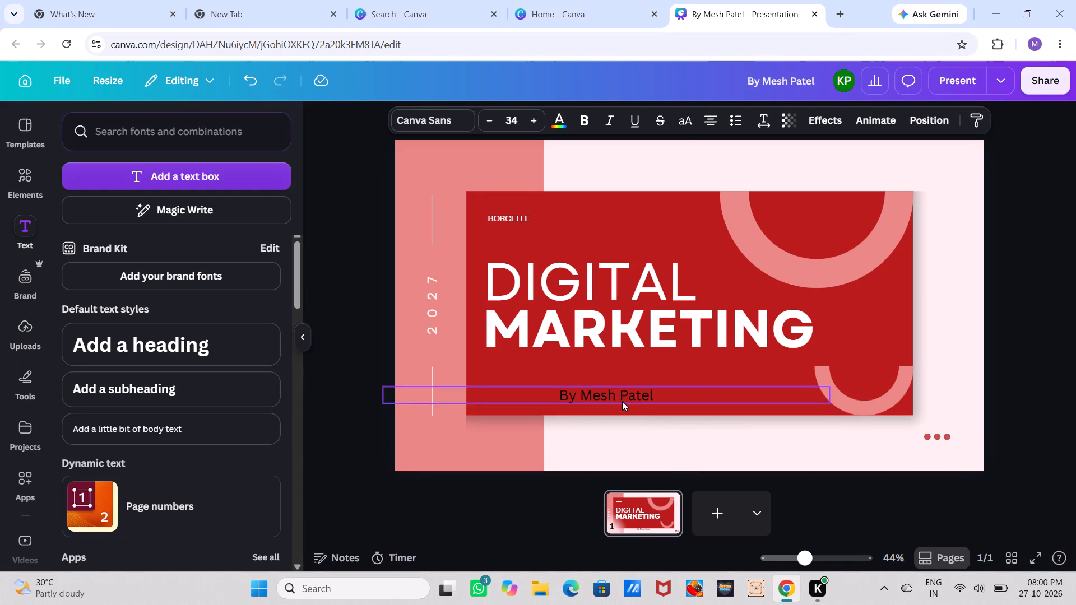
{"action": "left_click_drag", "start_coordinate": [622, 401], "coordinate": [560, 379]}
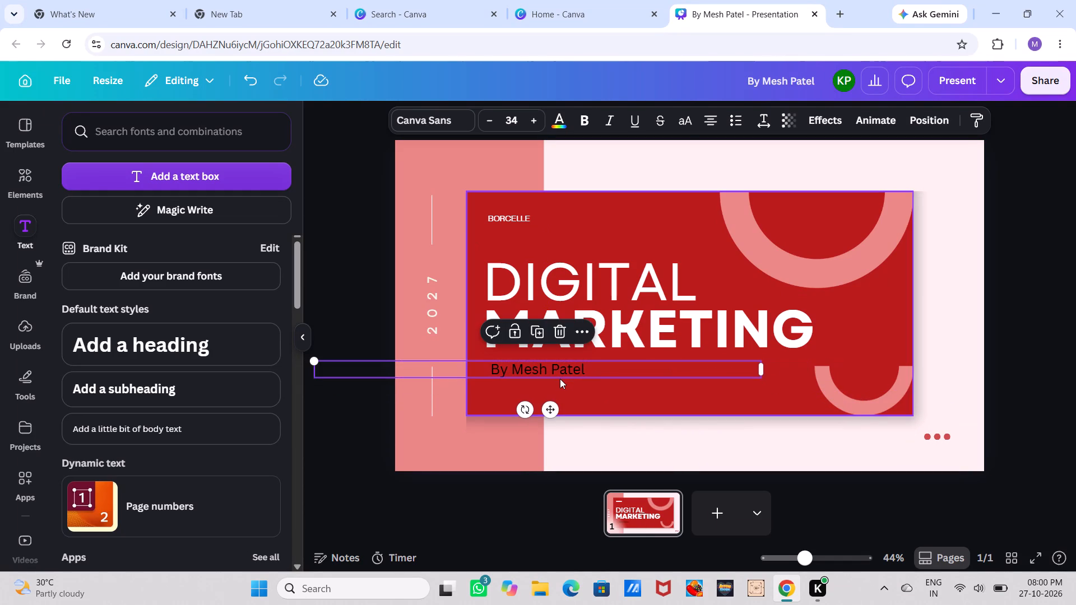
{"action": "left_click", "coordinate": [569, 499]}
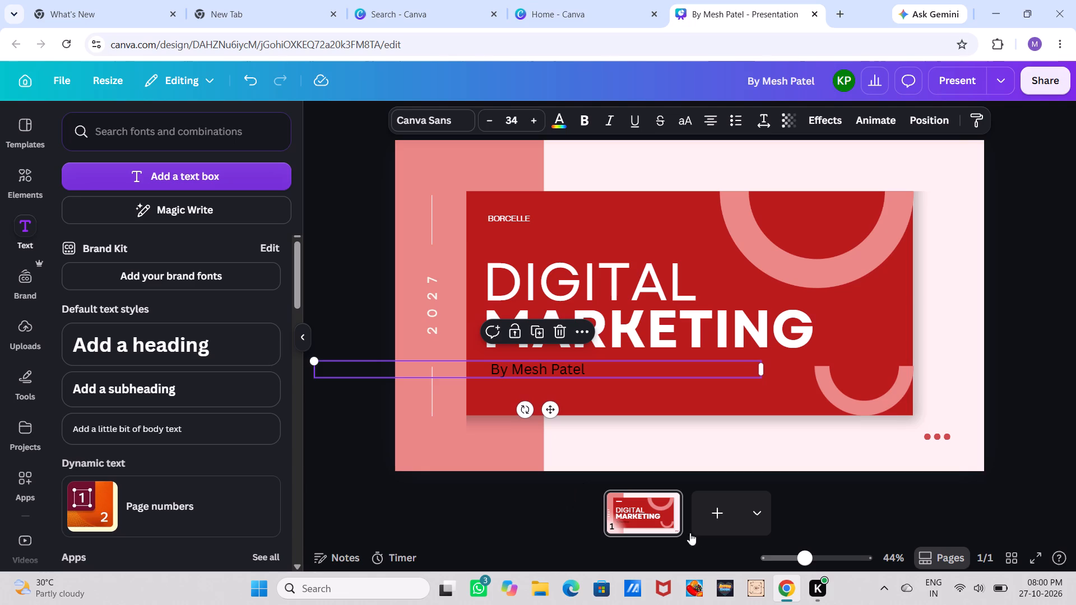
Add a second page and apply the template's "What is Digital Marketing?" layout to it.
{"action": "left_click", "coordinate": [718, 525]}
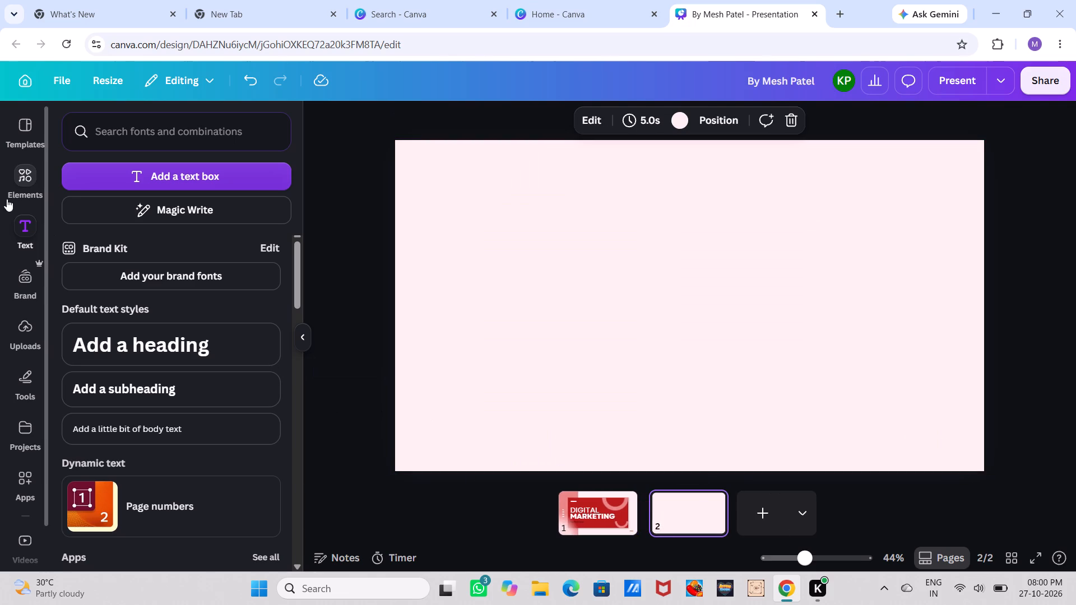
{"action": "left_click", "coordinate": [15, 143]}
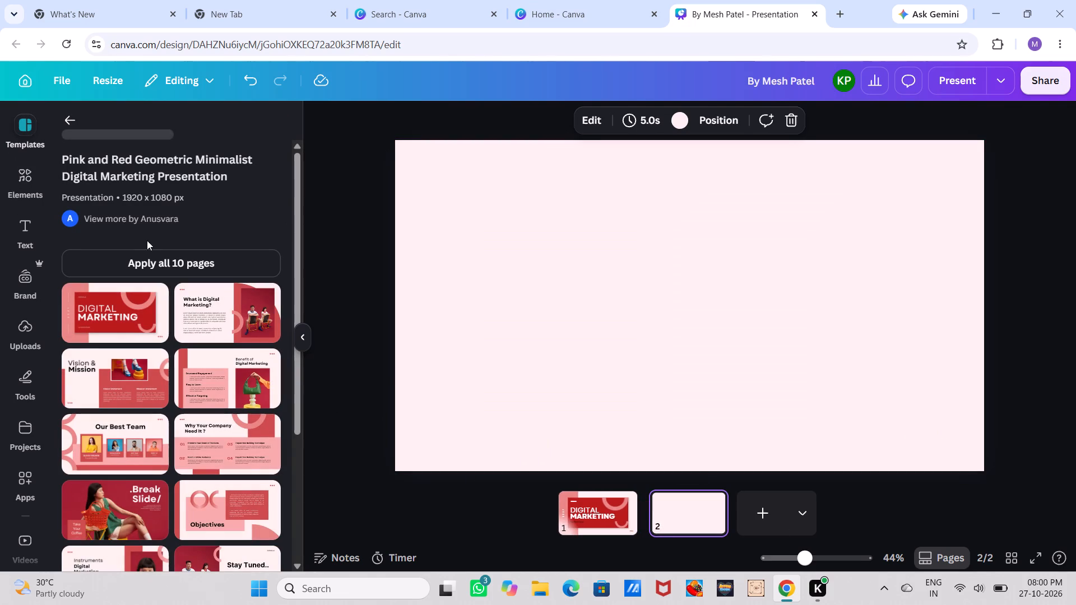
{"action": "left_click", "coordinate": [194, 310]}
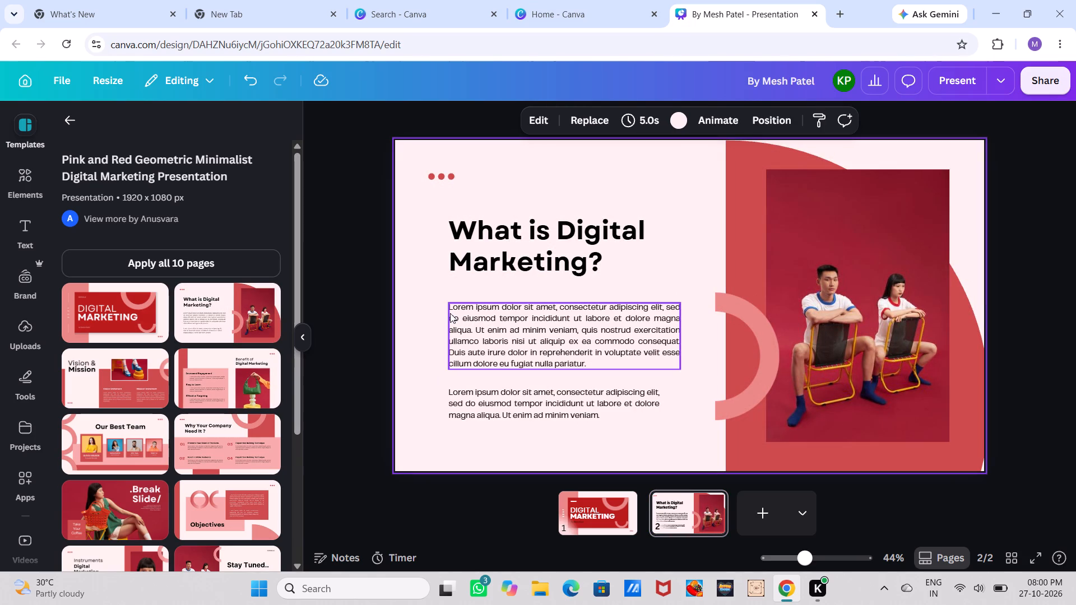
Clear page 2's pink background and delete both lorem ipsum paragraphs beneath the heading.
{"action": "key", "text": "BackSpace"}
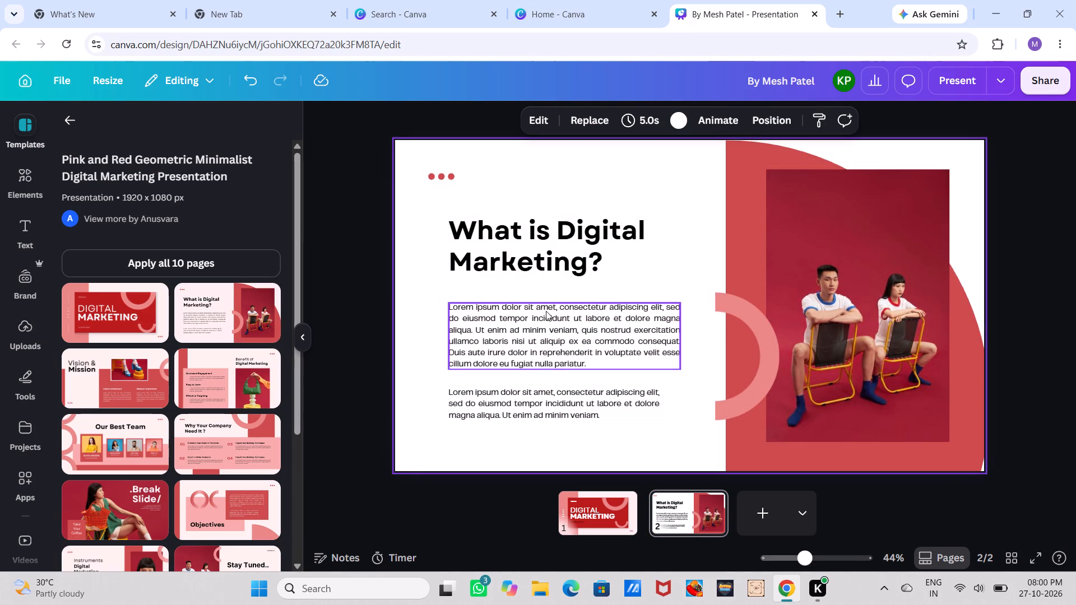
{"action": "left_click", "coordinate": [546, 311]}
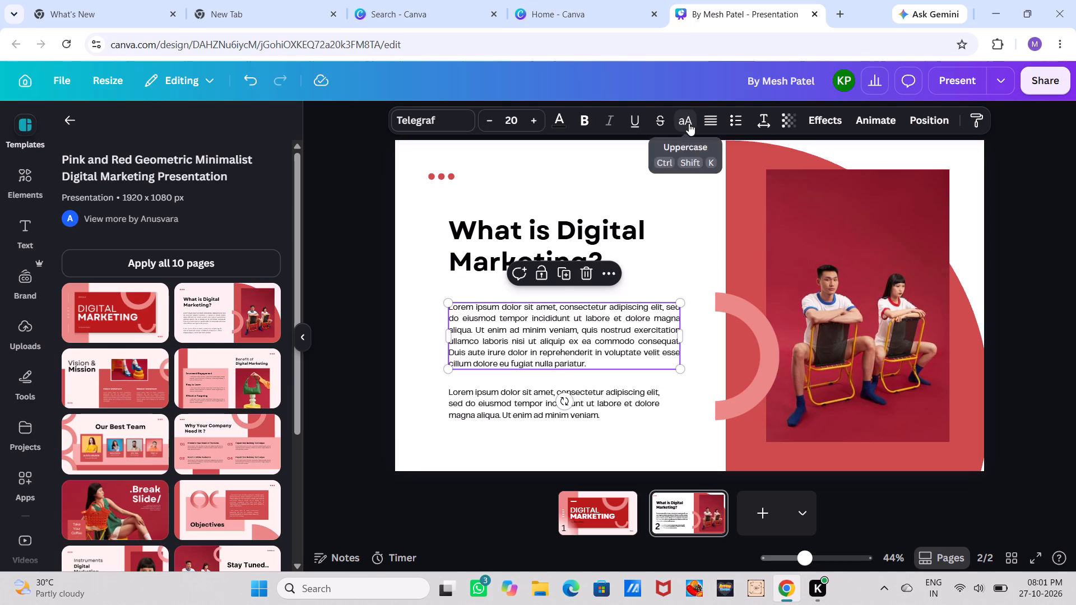
{"action": "left_click", "coordinate": [689, 123]}
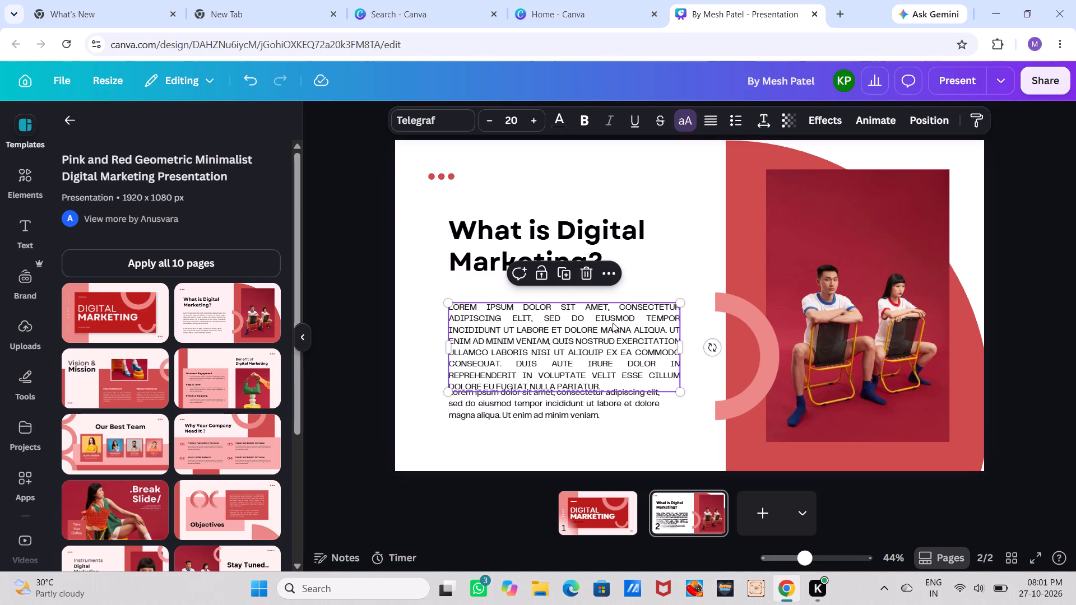
{"action": "key", "text": "BackSpace"}
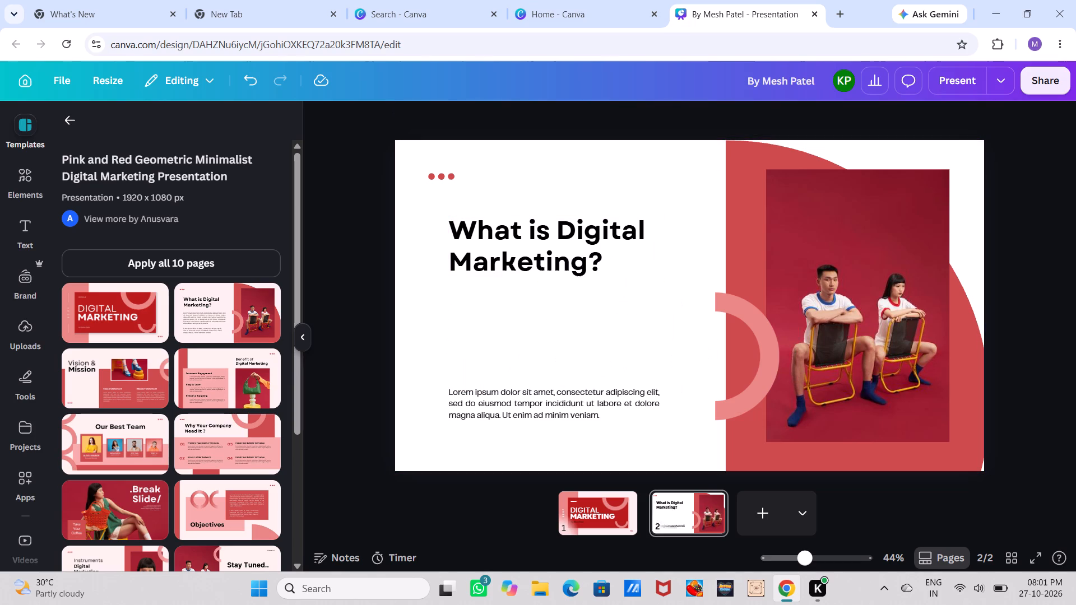
{"action": "left_click", "coordinate": [551, 402]}
{"action": "key", "text": "BackSpace"}
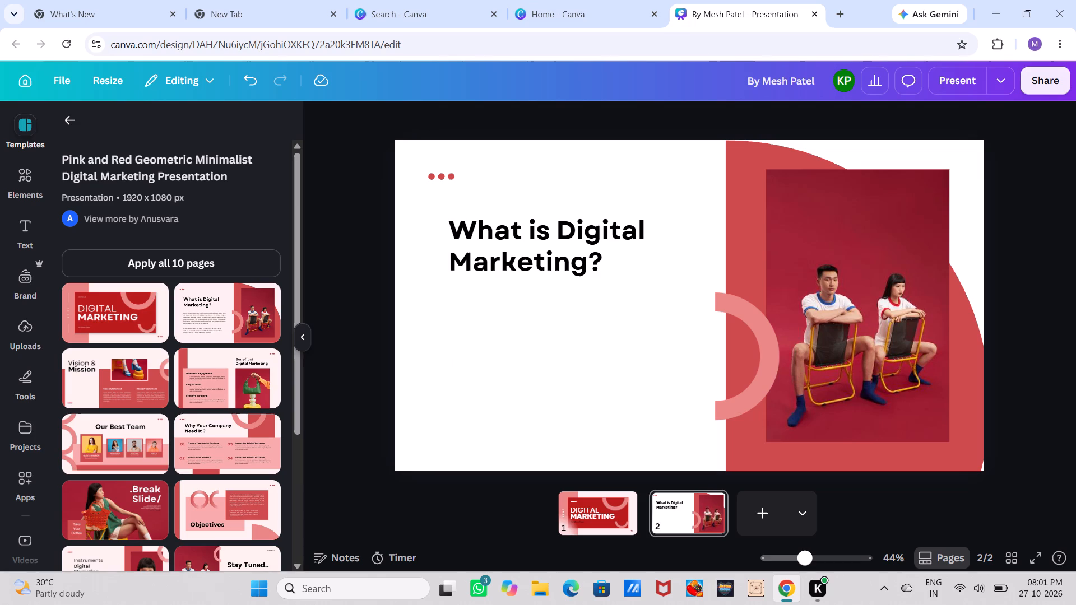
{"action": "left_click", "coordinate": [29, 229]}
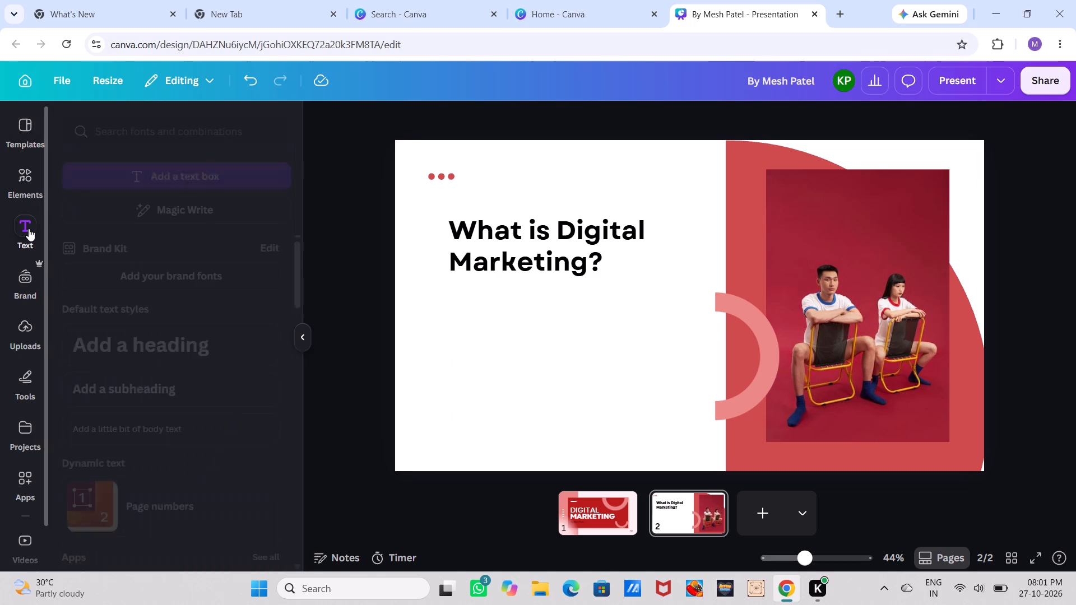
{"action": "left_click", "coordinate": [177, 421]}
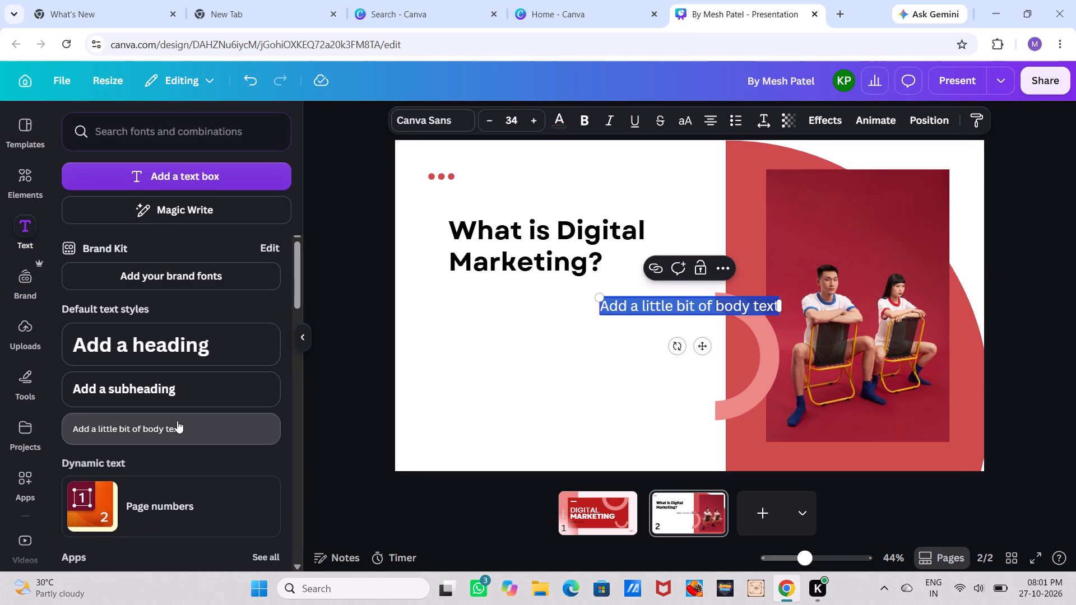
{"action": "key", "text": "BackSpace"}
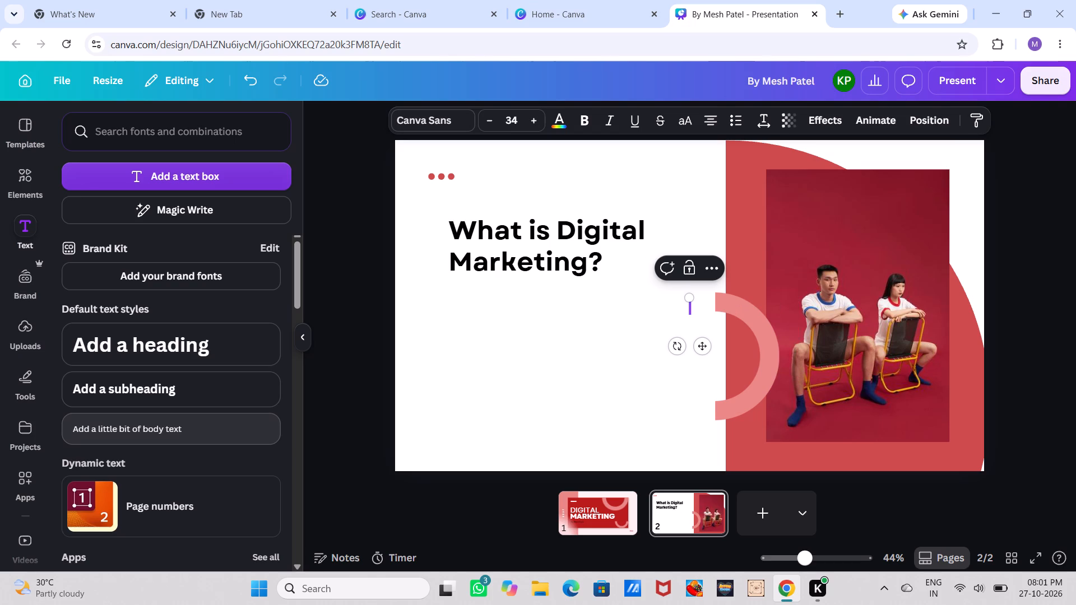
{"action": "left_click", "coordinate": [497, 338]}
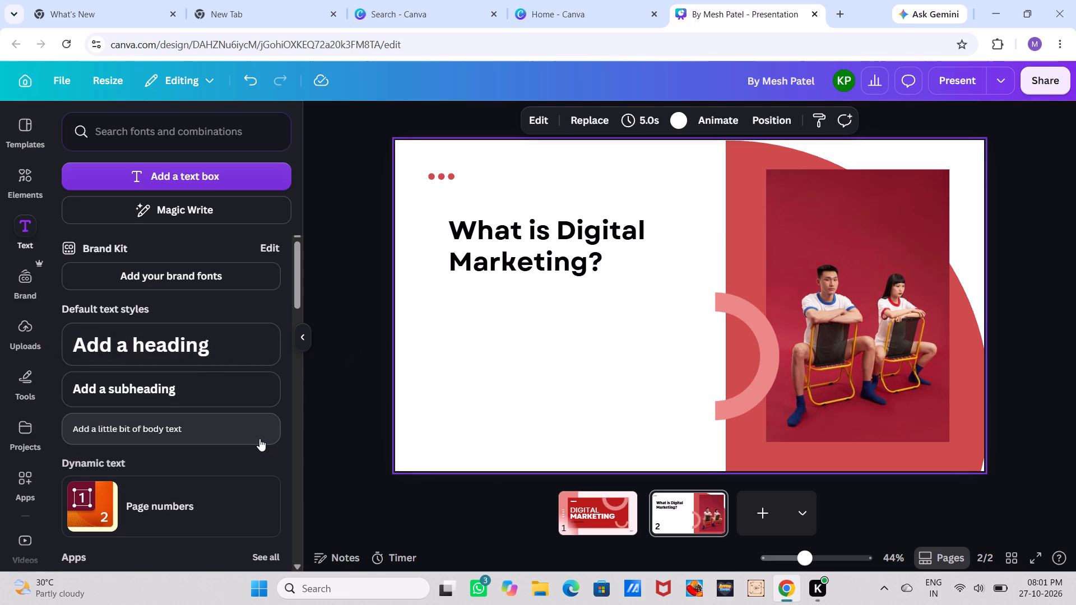
Add body text to page 2 reading "Digital marketing is the process of promoting products, services, or businesses using the internet and digital platforms.".
{"action": "left_click", "coordinate": [259, 439]}
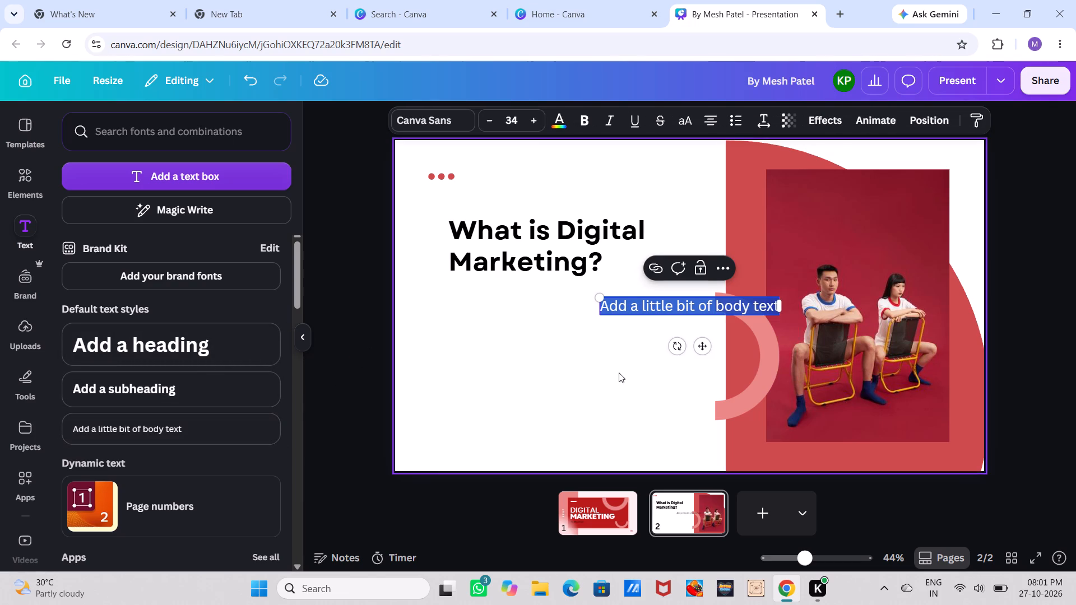
{"action": "key", "text": "BackSpace"}
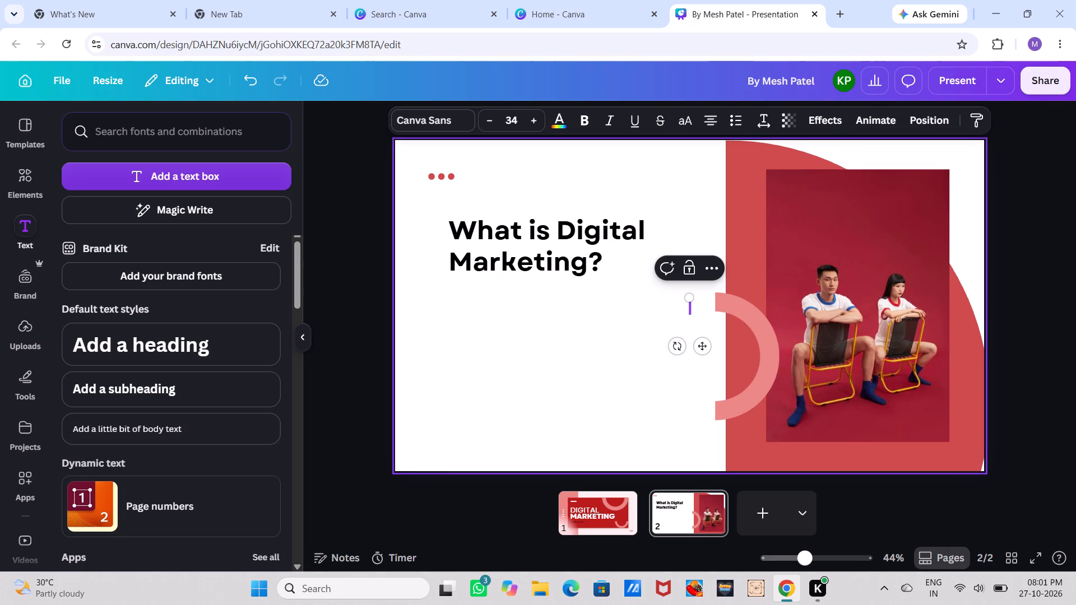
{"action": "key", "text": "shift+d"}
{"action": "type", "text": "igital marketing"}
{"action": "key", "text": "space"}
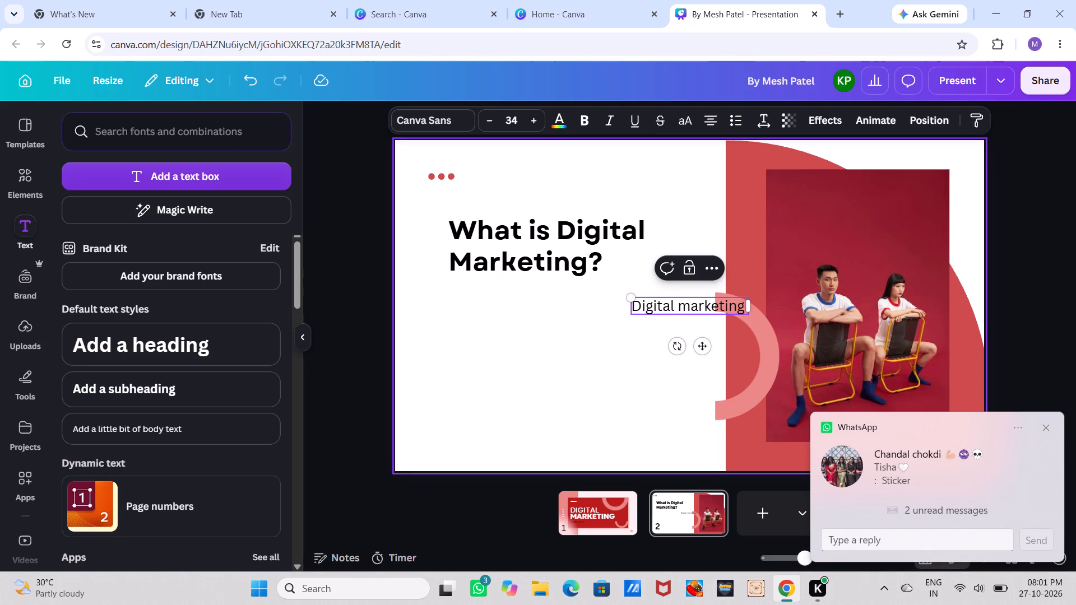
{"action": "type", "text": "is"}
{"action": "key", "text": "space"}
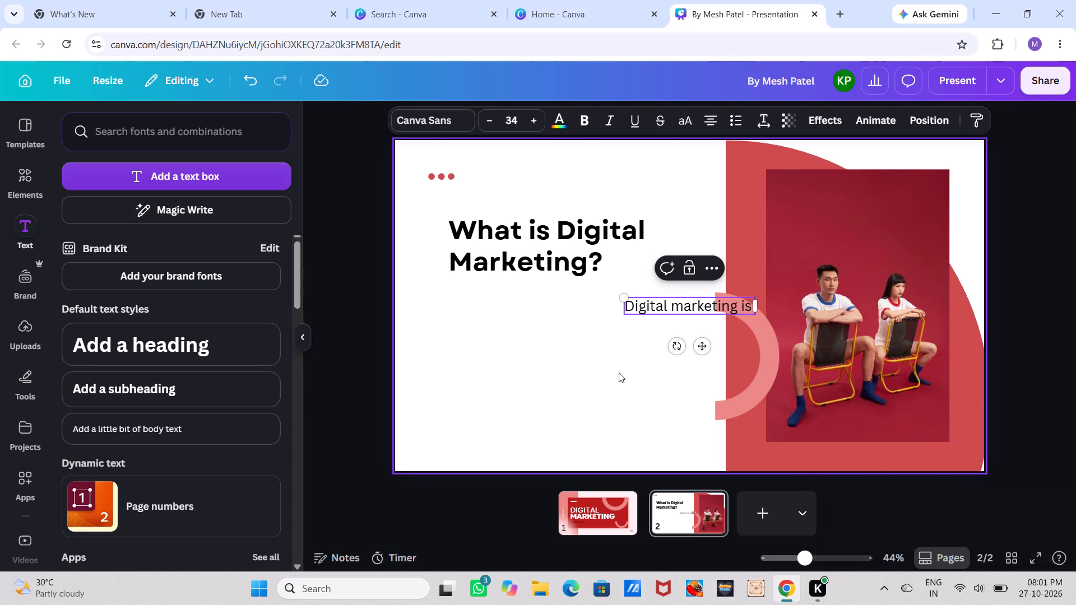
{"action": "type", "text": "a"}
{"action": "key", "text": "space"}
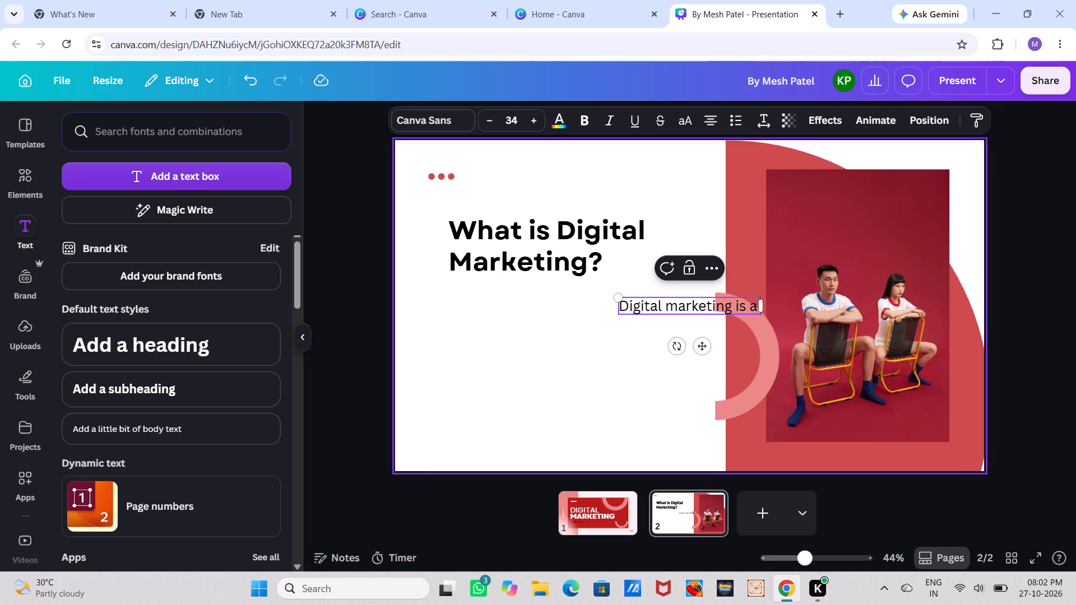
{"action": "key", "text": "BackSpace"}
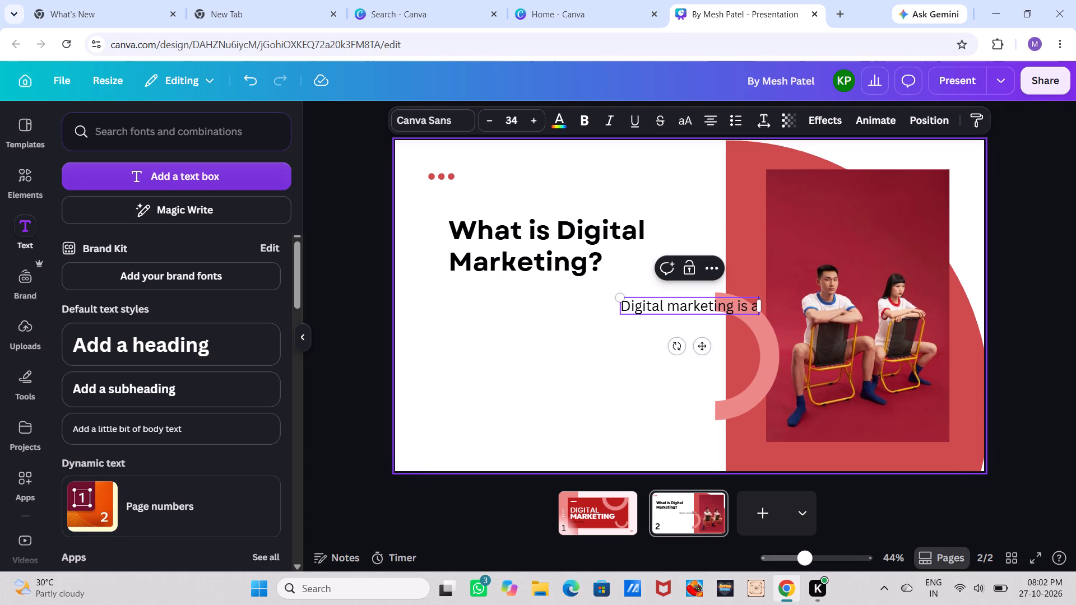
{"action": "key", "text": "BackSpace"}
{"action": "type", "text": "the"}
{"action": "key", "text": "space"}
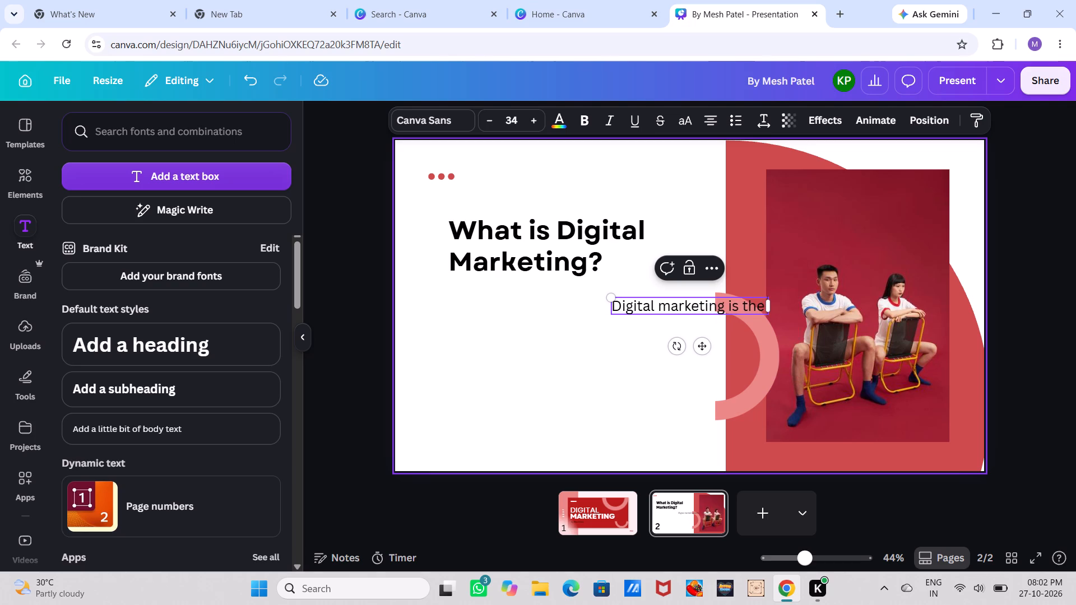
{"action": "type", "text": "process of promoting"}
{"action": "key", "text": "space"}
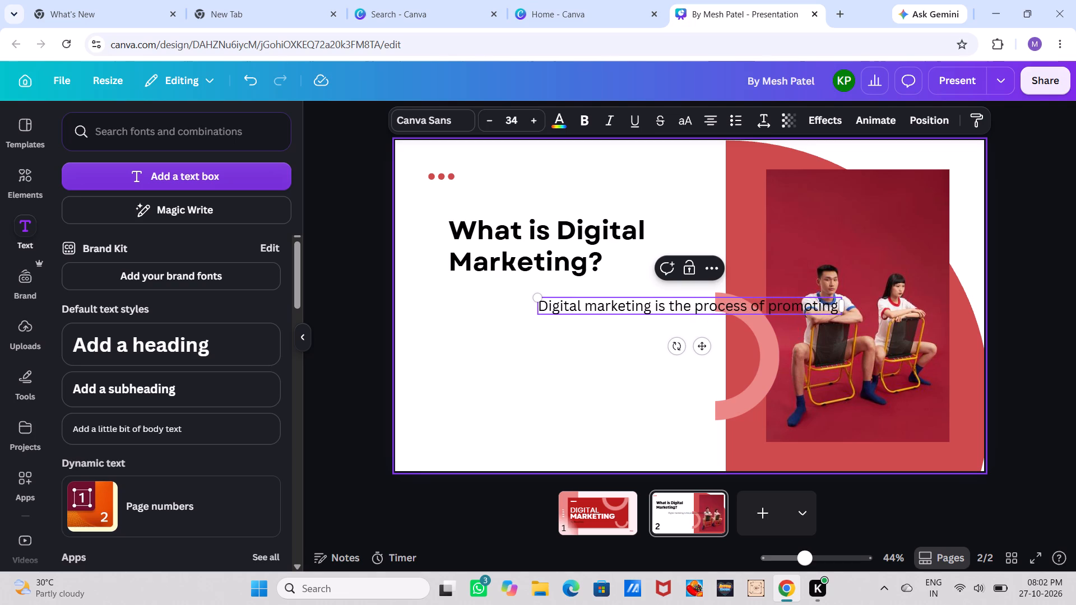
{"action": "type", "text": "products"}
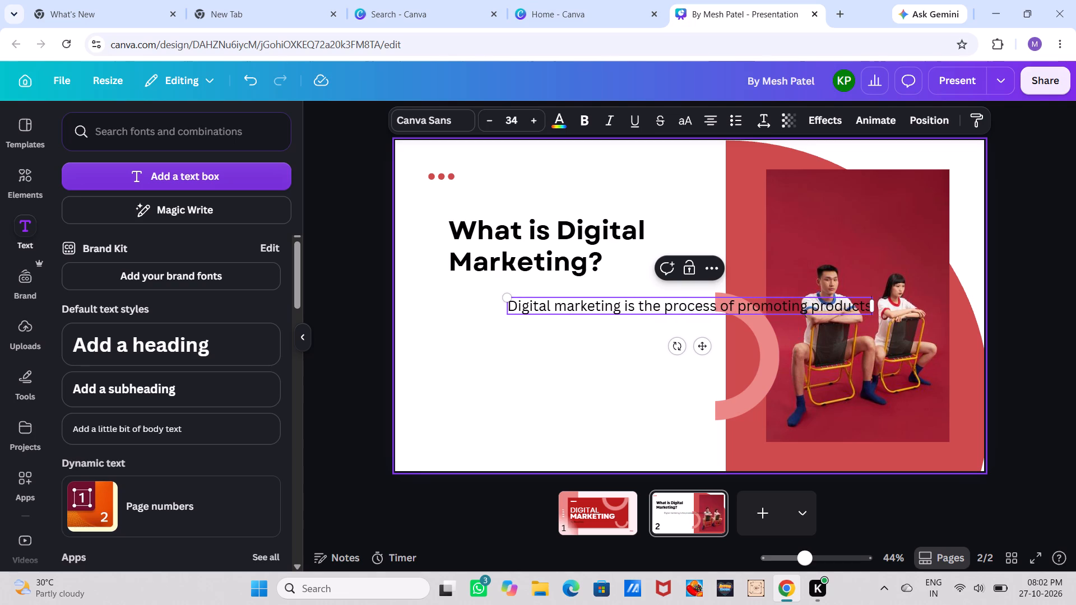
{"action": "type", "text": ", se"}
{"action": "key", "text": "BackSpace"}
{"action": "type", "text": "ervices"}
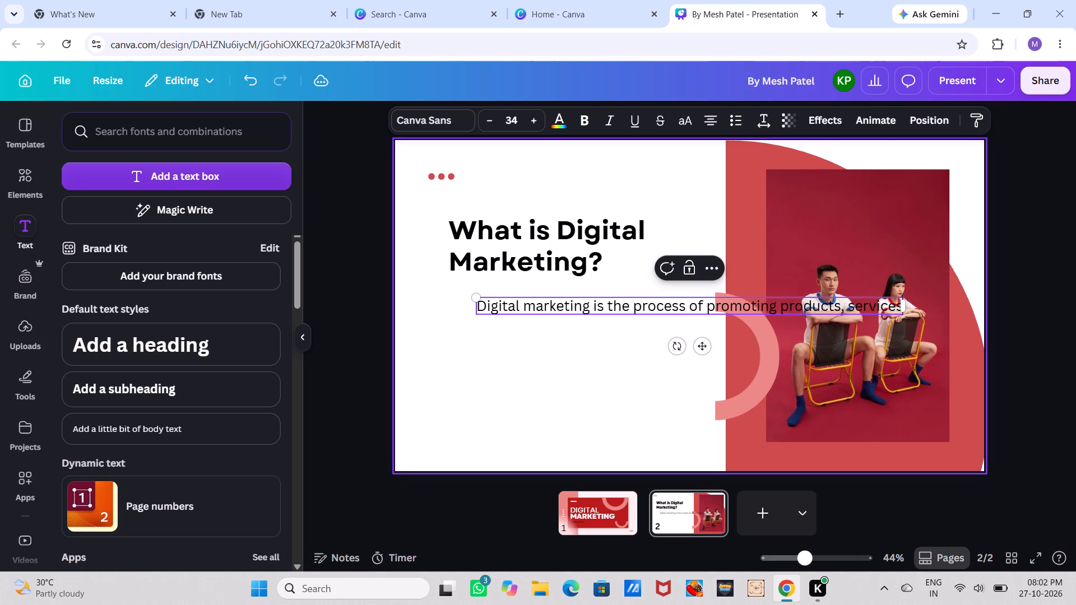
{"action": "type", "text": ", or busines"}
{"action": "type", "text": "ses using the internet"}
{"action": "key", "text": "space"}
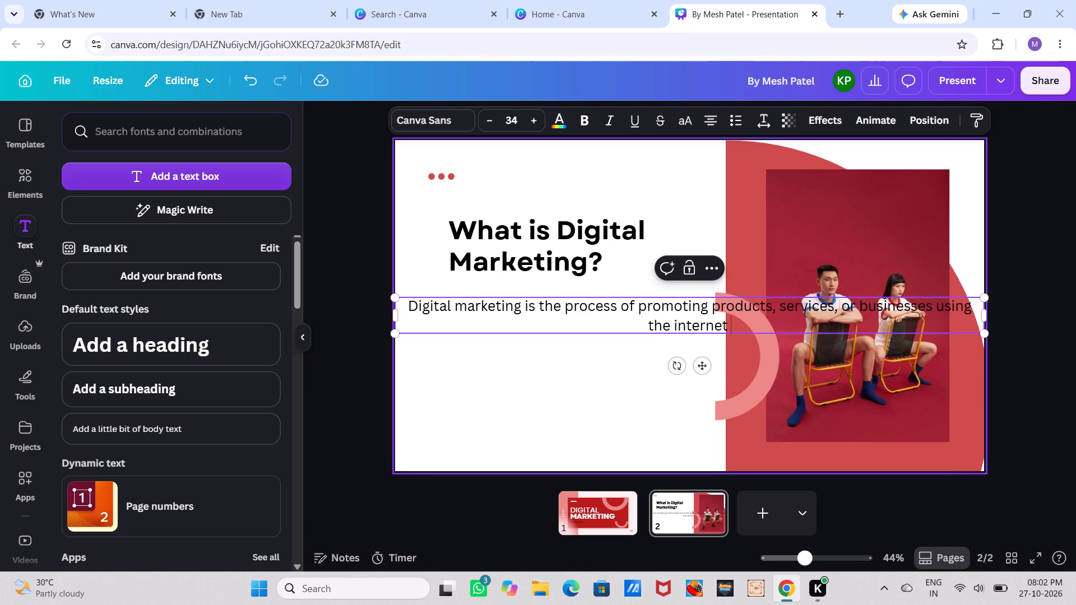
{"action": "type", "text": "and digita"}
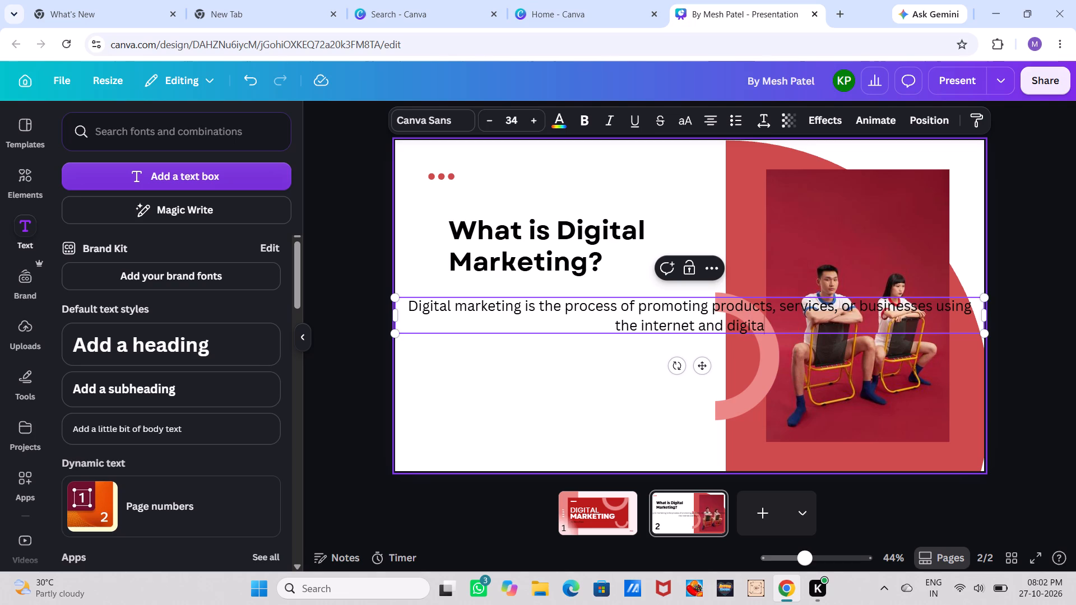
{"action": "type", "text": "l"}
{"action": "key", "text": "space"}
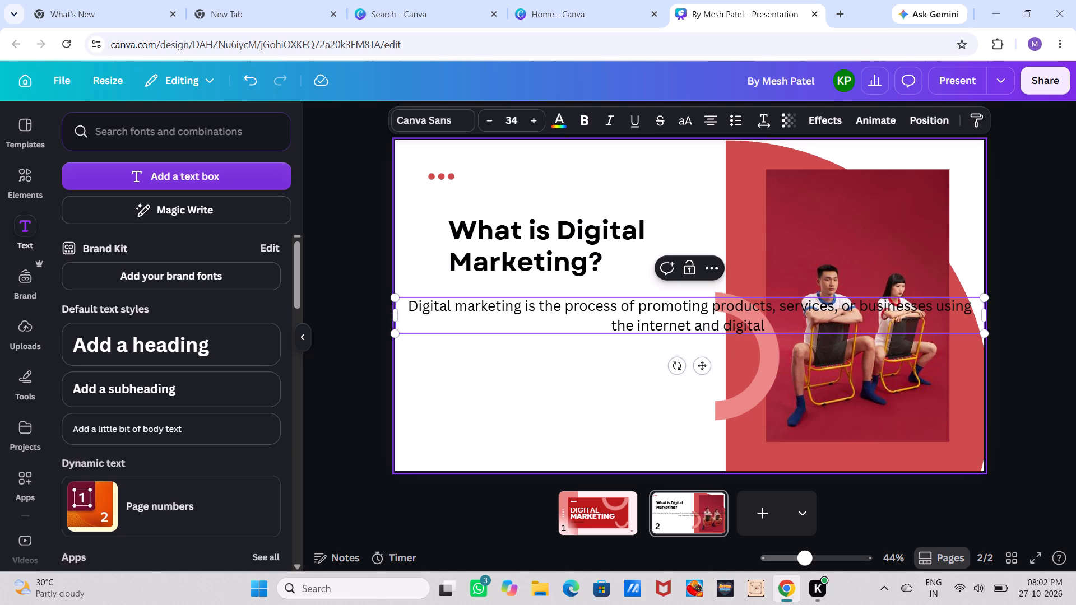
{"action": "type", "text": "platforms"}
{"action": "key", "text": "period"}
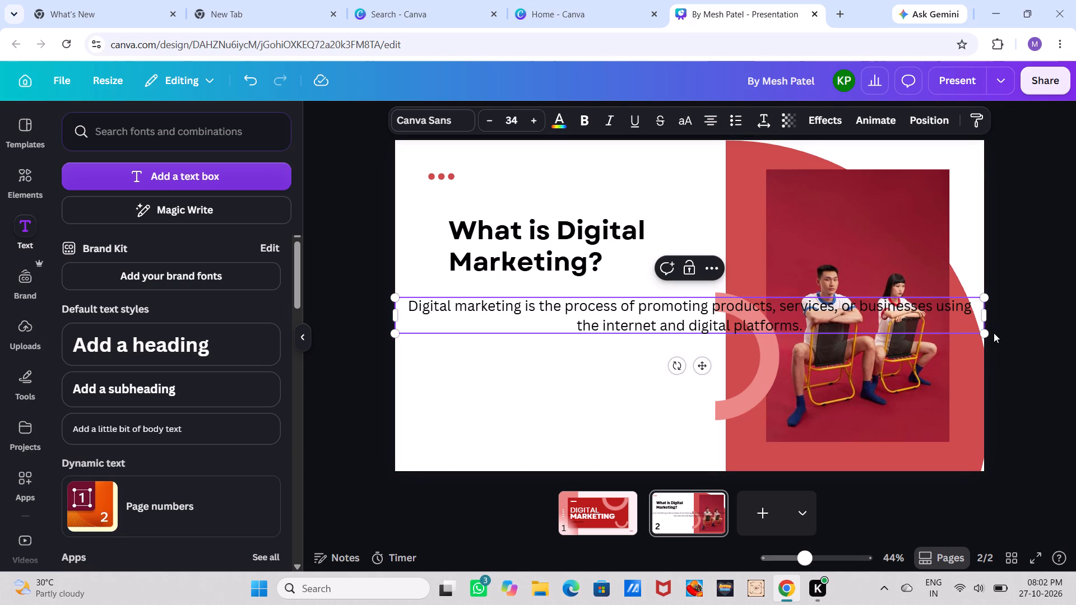
Scale the definition text down to about size 18.5 so it fits the white area beside the photo.
{"action": "left_click_drag", "start_coordinate": [985, 331], "coordinate": [712, 333]}
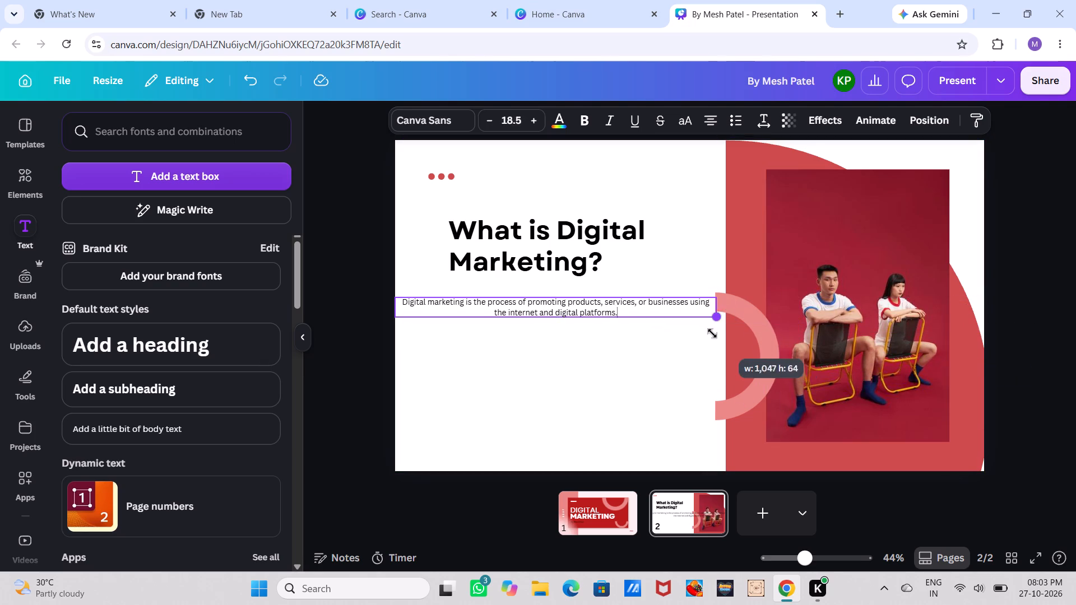
{"action": "left_click_drag", "start_coordinate": [712, 333], "coordinate": [714, 324]}
Insert a line break before "products" in the definition text.
{"action": "left_click", "coordinate": [686, 315]}
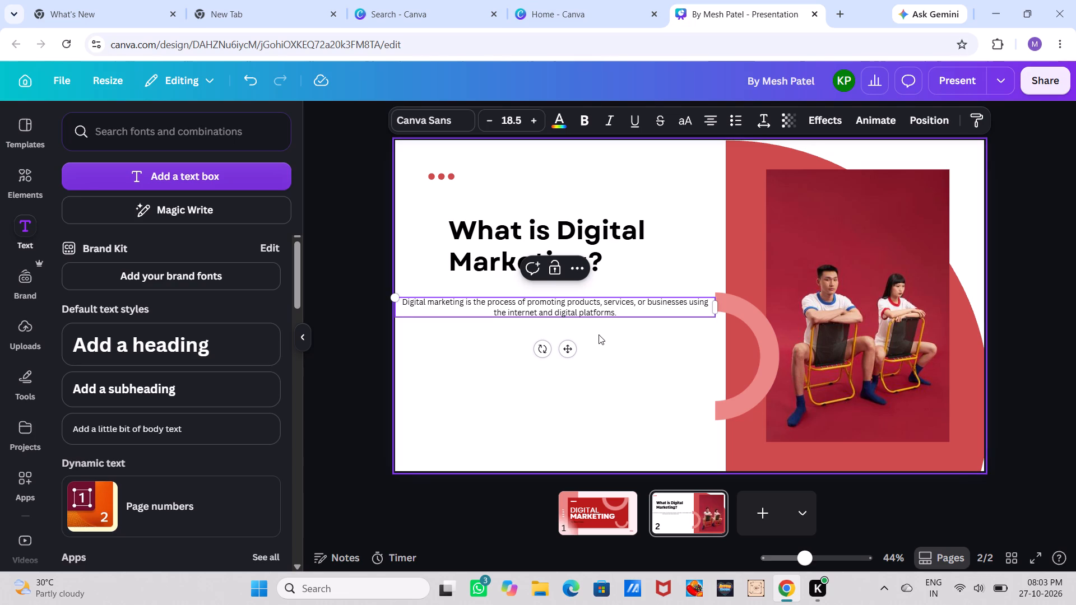
{"action": "key", "text": "Up"}
{"action": "key", "text": "Left"}
{"action": "key", "text": "Left"}
{"action": "key", "text": "Left"}
{"action": "key", "text": "Left"}
{"action": "key", "text": "Left"}
{"action": "key", "text": "Left"}
{"action": "key", "text": "Left"}
{"action": "key", "text": "Left"}
{"action": "key", "text": "Left"}
{"action": "key", "text": "Left"}
{"action": "key", "text": "Left"}
{"action": "key", "text": "Left"}
{"action": "key", "text": "Left"}
{"action": "key", "text": "Return"}
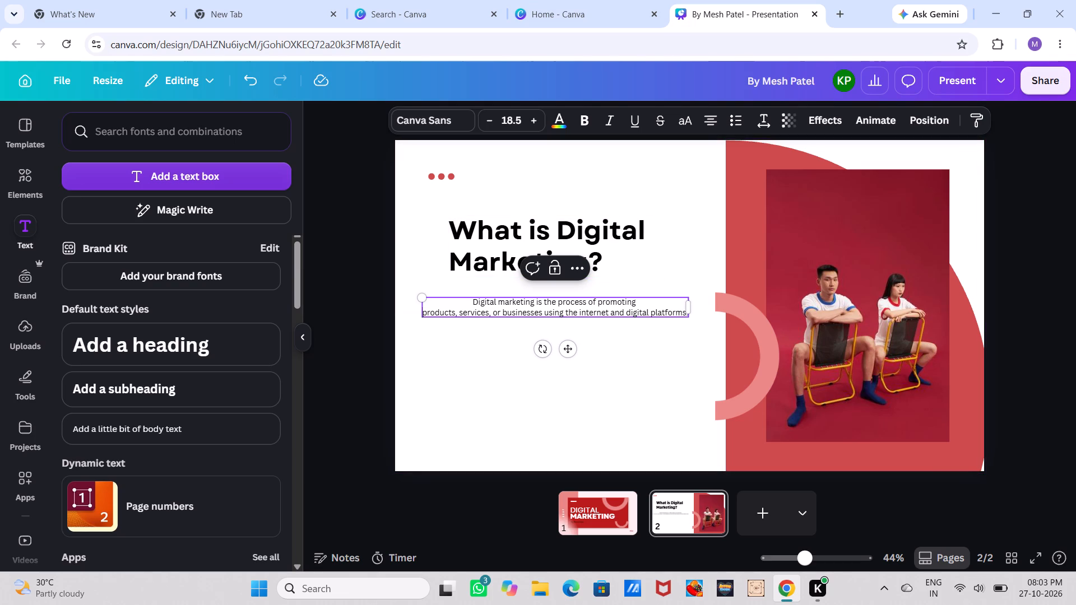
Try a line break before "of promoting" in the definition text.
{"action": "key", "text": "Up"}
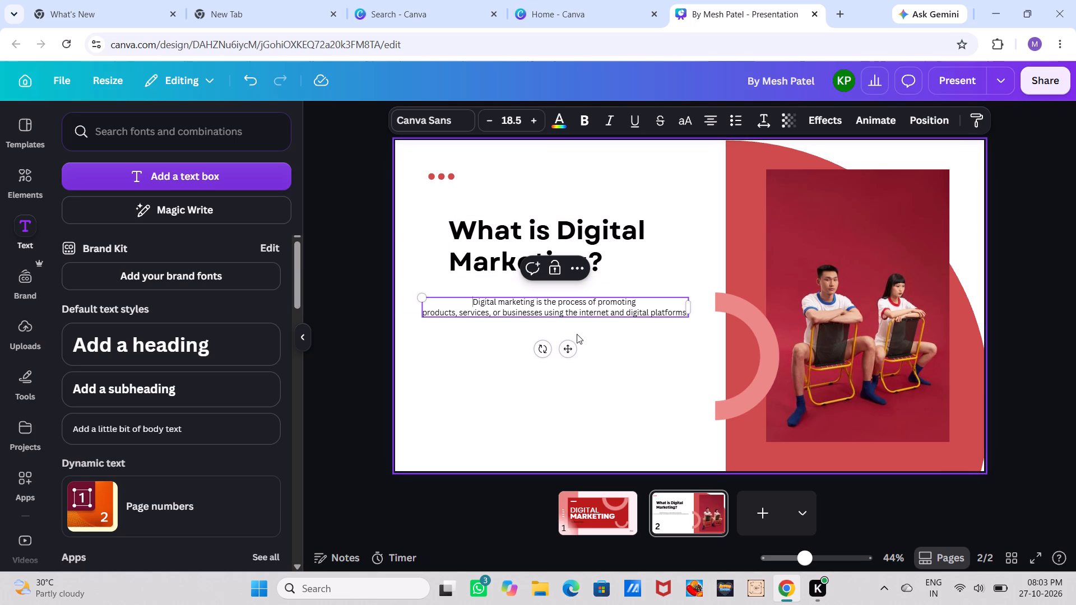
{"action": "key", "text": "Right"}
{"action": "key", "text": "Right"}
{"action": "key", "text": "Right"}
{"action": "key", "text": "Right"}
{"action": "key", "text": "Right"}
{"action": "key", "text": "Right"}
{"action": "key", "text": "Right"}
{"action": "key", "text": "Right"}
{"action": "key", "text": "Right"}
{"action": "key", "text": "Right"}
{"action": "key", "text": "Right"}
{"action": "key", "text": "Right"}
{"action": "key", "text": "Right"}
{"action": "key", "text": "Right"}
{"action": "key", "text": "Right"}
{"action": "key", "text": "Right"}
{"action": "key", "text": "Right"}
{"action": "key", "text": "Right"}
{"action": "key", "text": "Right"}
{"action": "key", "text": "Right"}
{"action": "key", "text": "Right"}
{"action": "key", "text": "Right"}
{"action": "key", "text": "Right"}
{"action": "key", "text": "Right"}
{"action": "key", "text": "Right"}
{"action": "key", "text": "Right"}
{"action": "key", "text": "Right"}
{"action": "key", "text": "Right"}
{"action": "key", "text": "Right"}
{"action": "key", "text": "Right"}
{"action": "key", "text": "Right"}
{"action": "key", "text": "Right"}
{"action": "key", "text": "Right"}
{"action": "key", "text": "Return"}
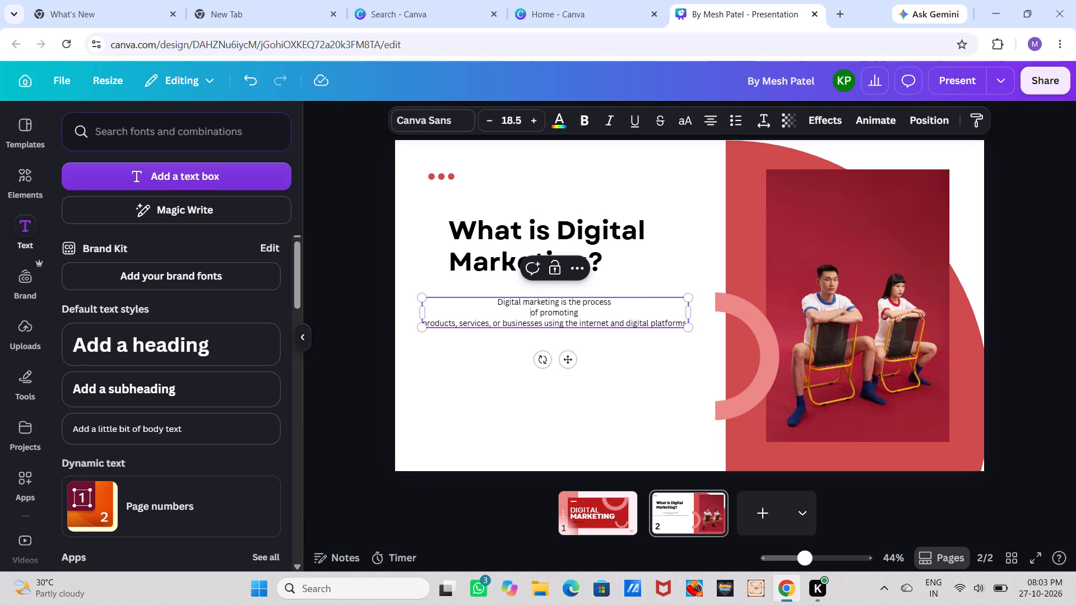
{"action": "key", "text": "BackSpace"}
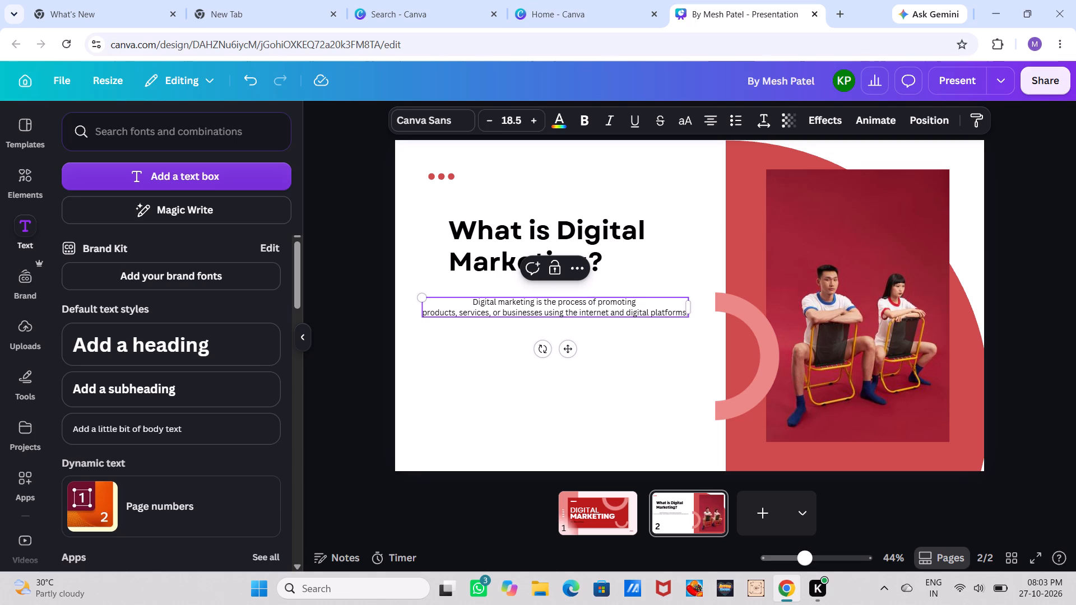
Enlarge the definition text to about size 20.3 and reposition it just beneath the "What is Digital Marketing?" heading.
{"action": "left_click", "coordinate": [675, 301]}
{"action": "left_click_drag", "start_coordinate": [689, 318], "coordinate": [699, 327]}
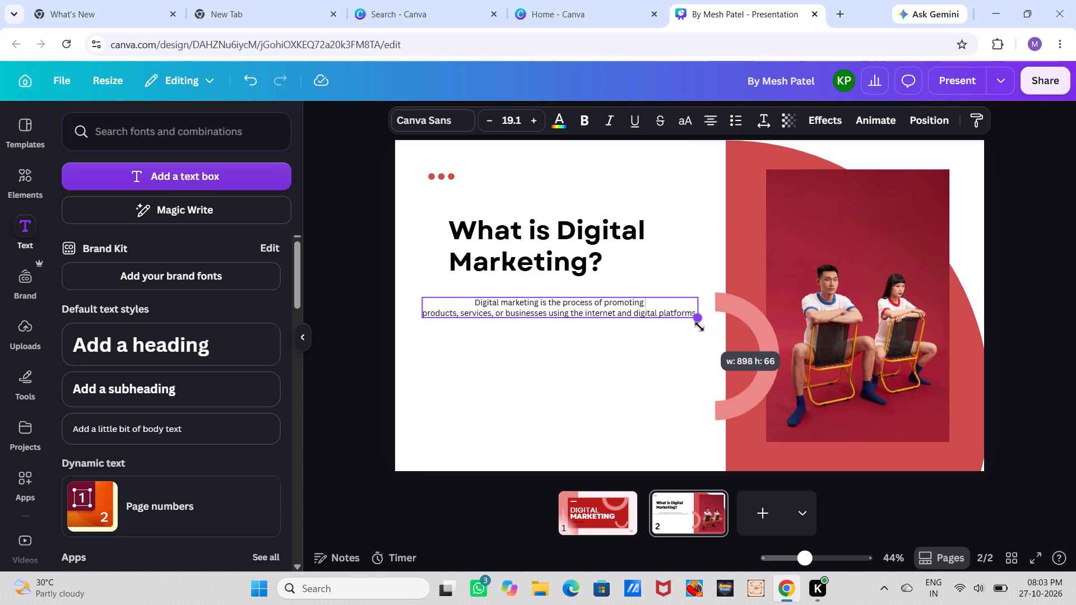
{"action": "left_click_drag", "start_coordinate": [699, 327], "coordinate": [697, 357]}
{"action": "left_click", "coordinate": [693, 313]}
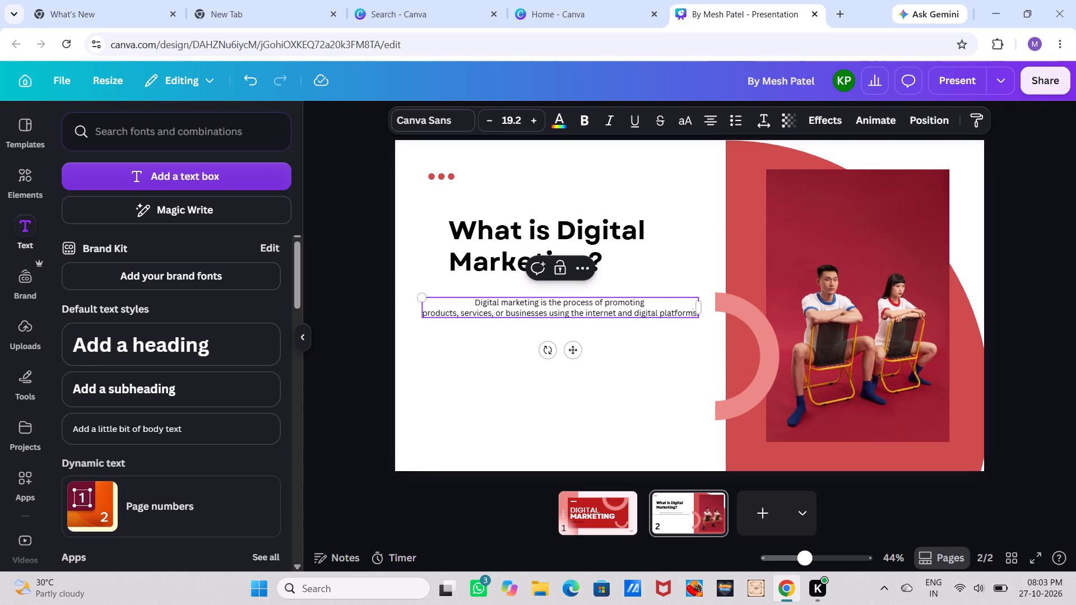
{"action": "left_click_drag", "start_coordinate": [697, 313], "coordinate": [701, 331]}
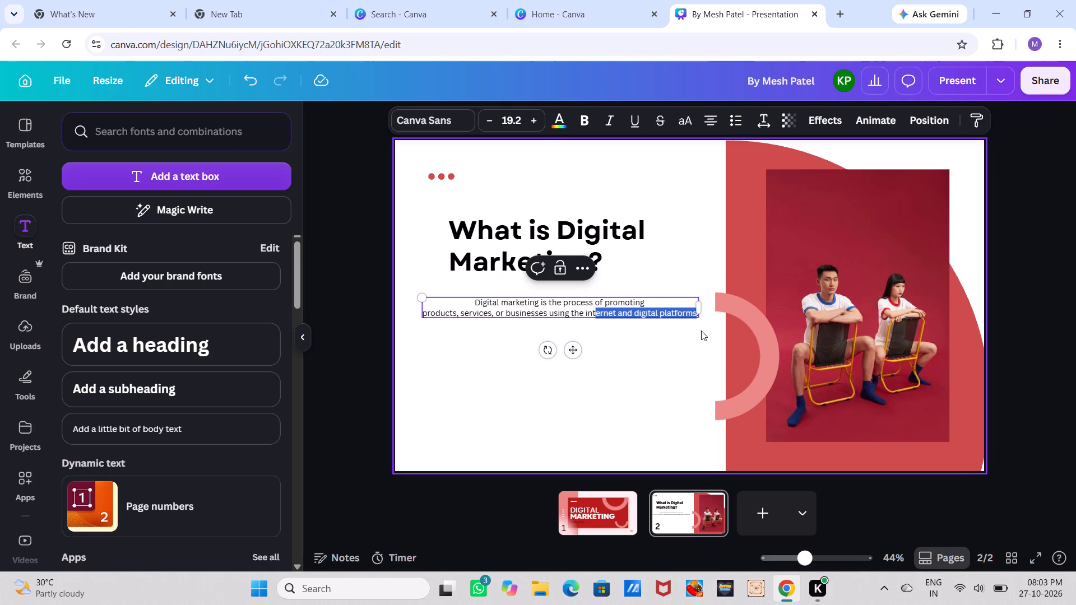
{"action": "left_click_drag", "start_coordinate": [701, 331], "coordinate": [701, 329]}
{"action": "left_click", "coordinate": [701, 329]}
{"action": "left_click", "coordinate": [669, 299]}
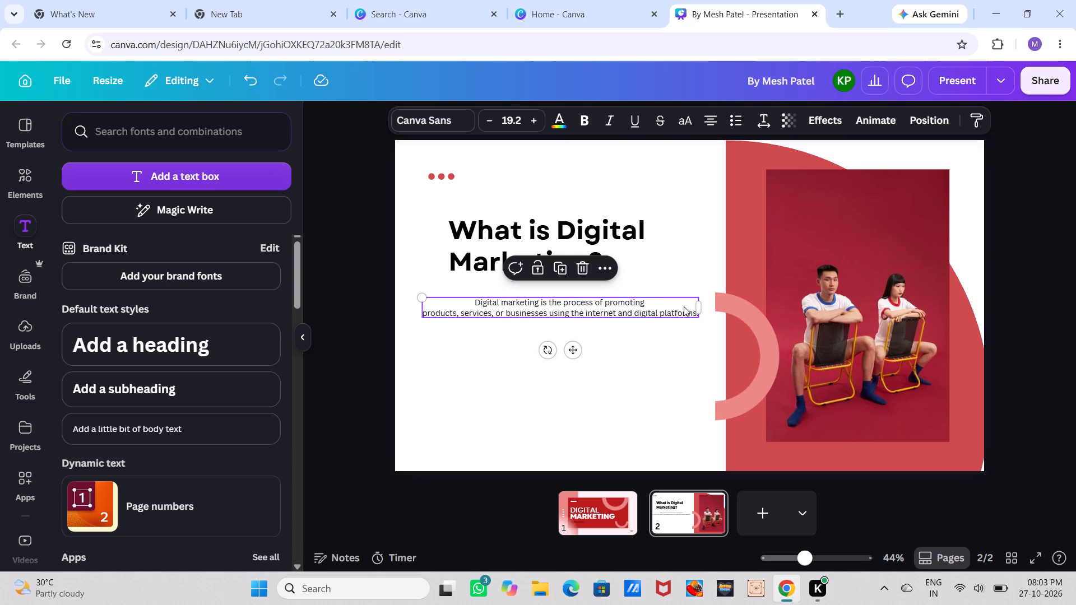
{"action": "left_click_drag", "start_coordinate": [697, 315], "coordinate": [696, 300]}
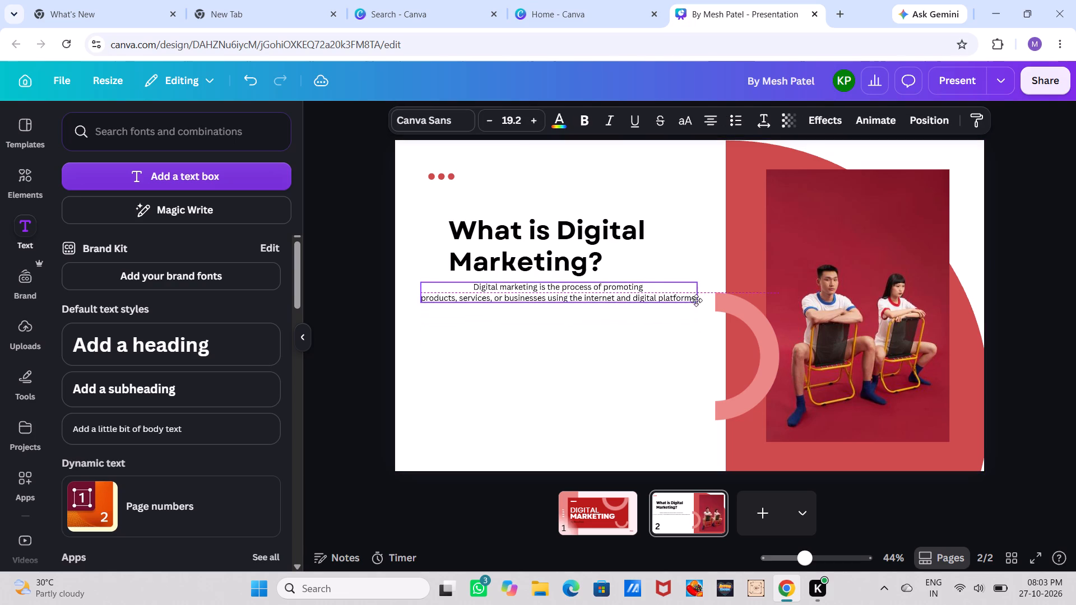
{"action": "left_click_drag", "start_coordinate": [696, 300], "coordinate": [694, 304]}
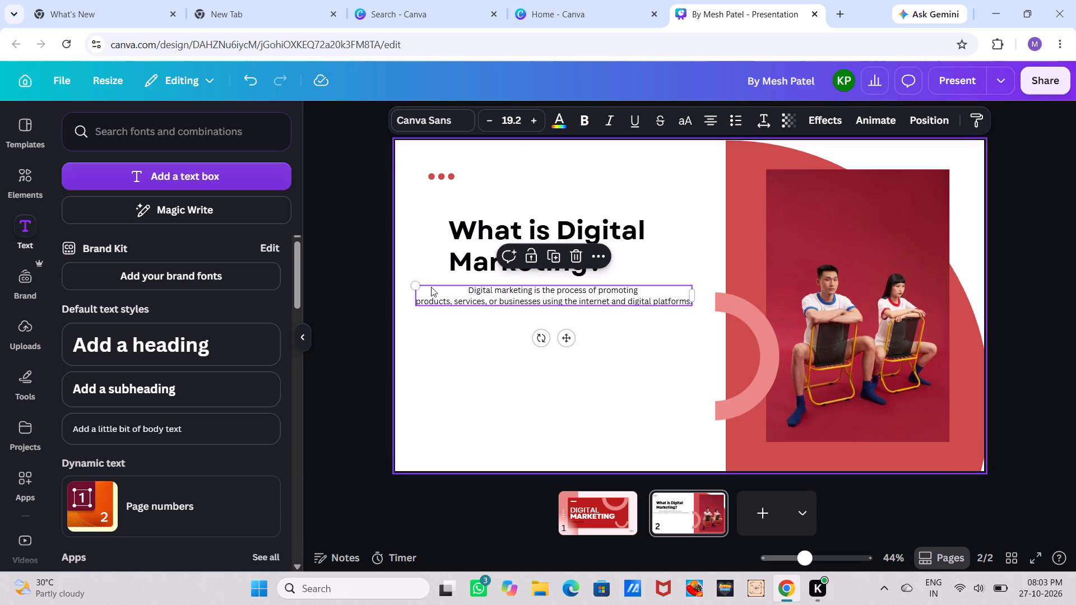
{"action": "left_click_drag", "start_coordinate": [418, 285], "coordinate": [403, 263]}
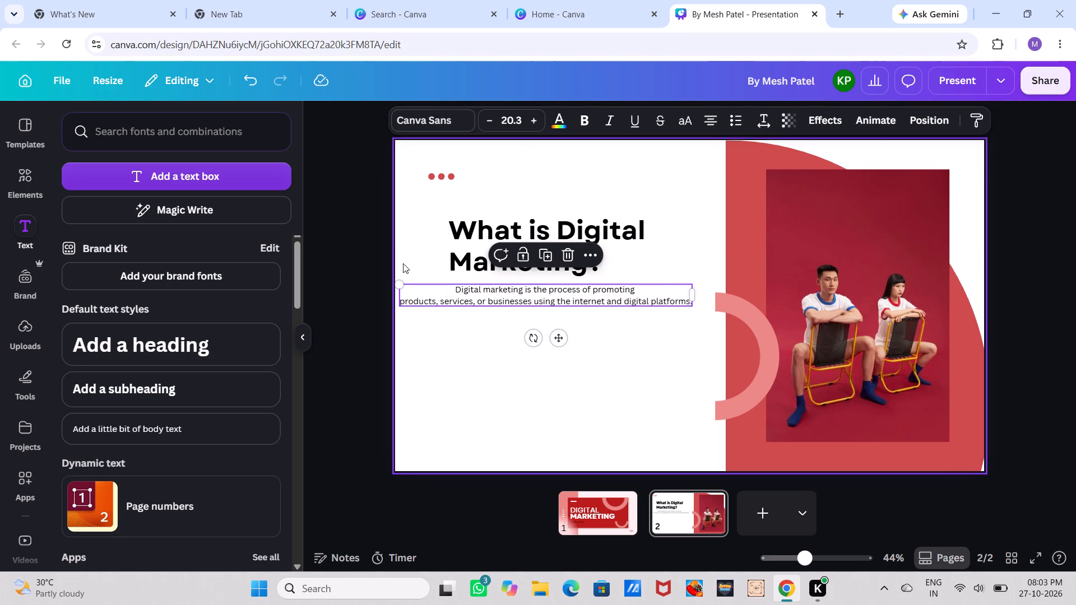
{"action": "left_click_drag", "start_coordinate": [637, 299], "coordinate": [648, 309]}
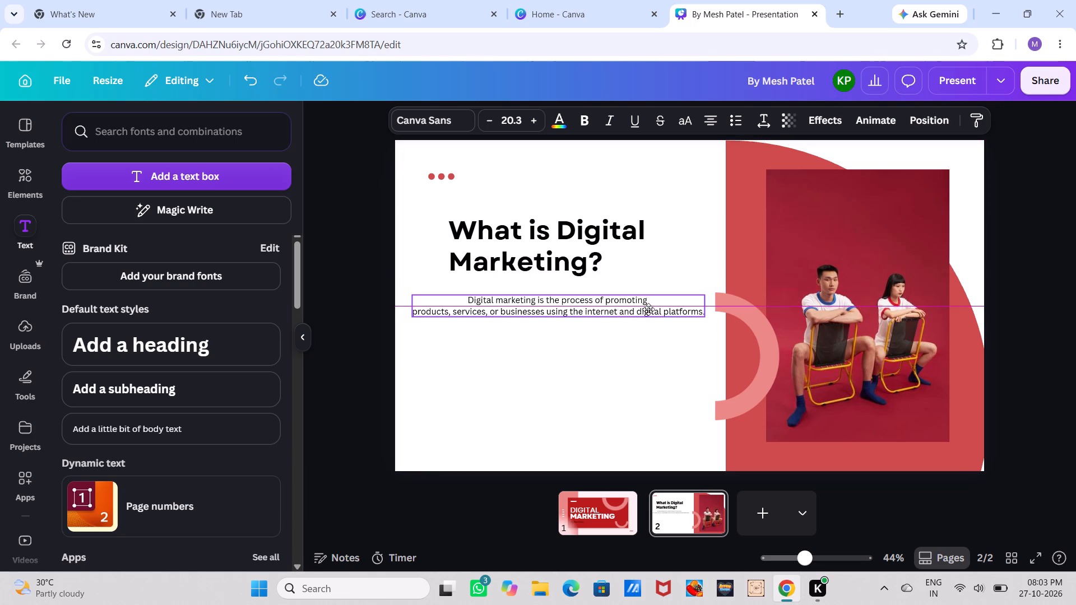
{"action": "left_click_drag", "start_coordinate": [648, 309], "coordinate": [647, 308]}
{"action": "left_click", "coordinate": [650, 317]}
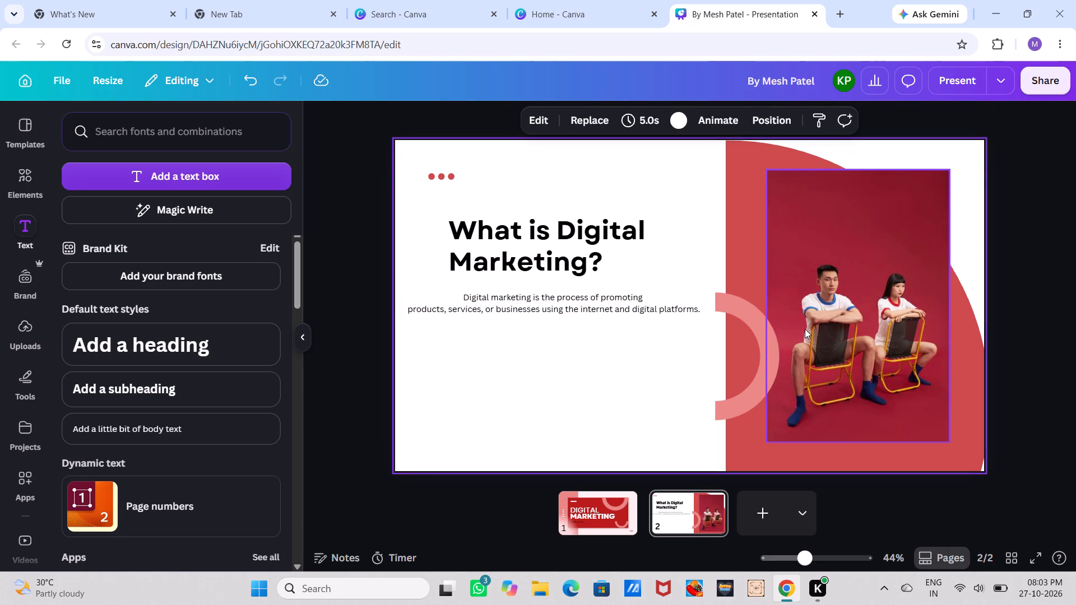
Delete the photo of the two seated people from page 2.
{"action": "left_click", "coordinate": [823, 336]}
{"action": "key", "text": "BackSpace"}
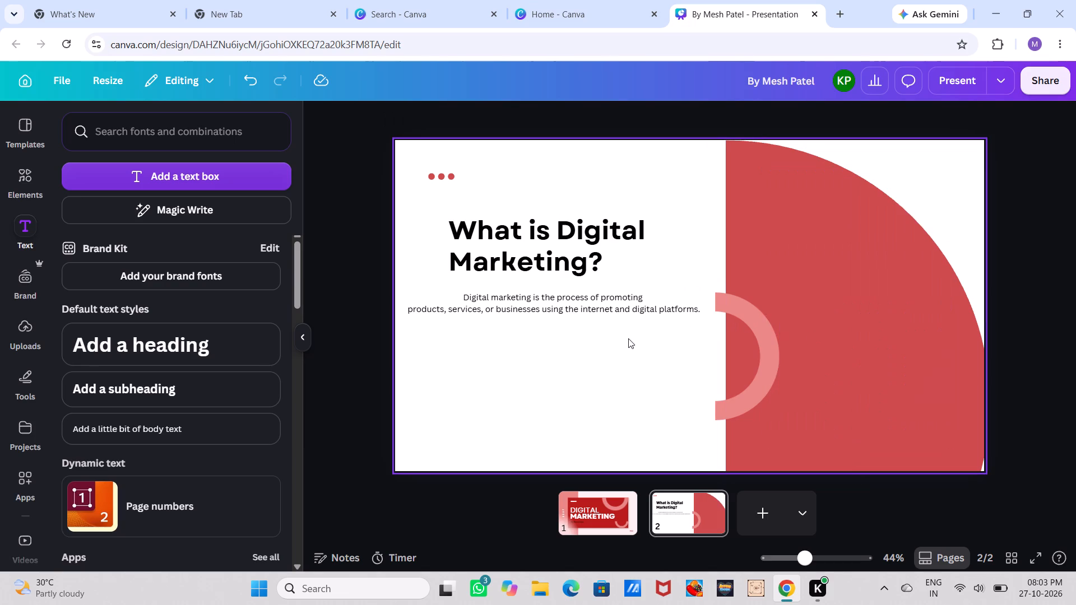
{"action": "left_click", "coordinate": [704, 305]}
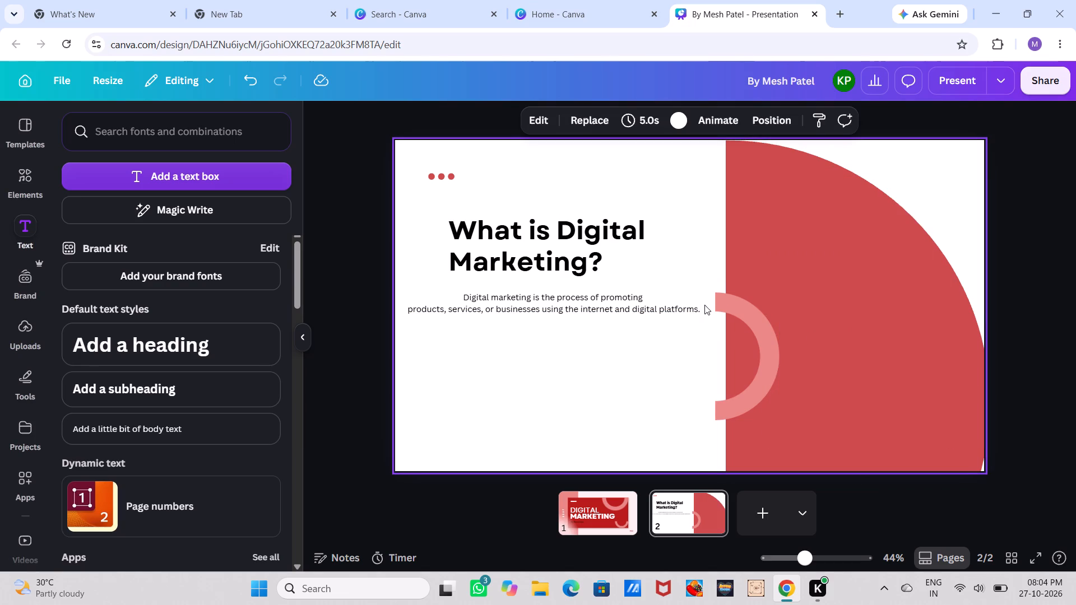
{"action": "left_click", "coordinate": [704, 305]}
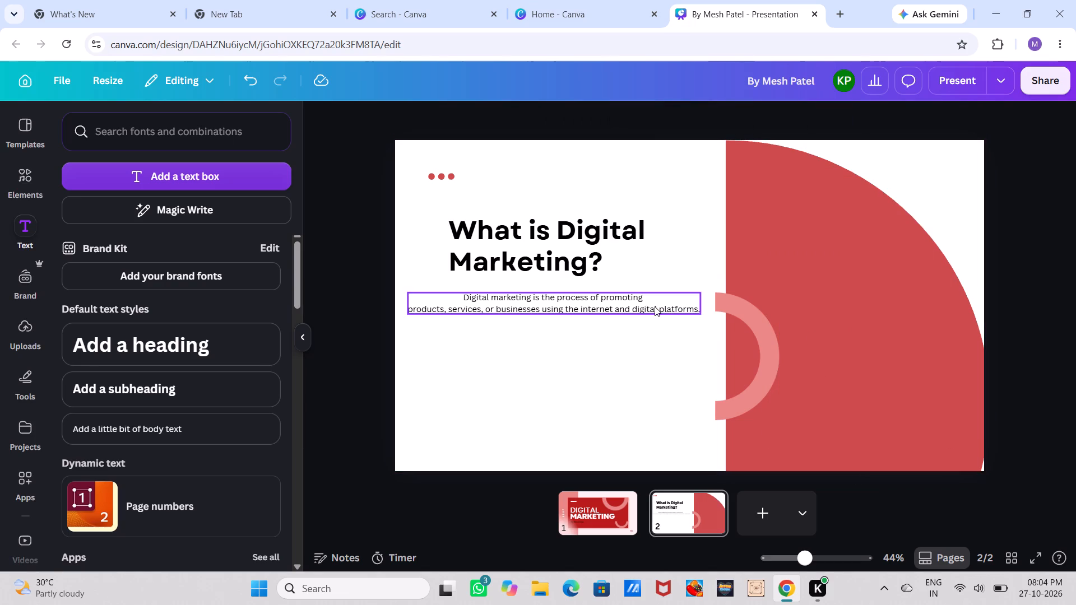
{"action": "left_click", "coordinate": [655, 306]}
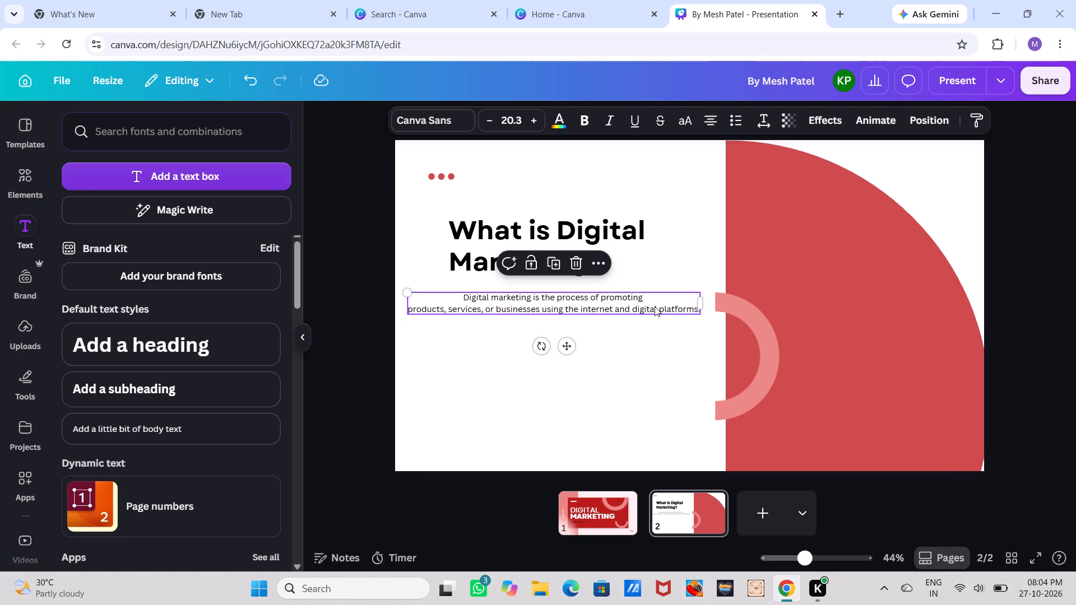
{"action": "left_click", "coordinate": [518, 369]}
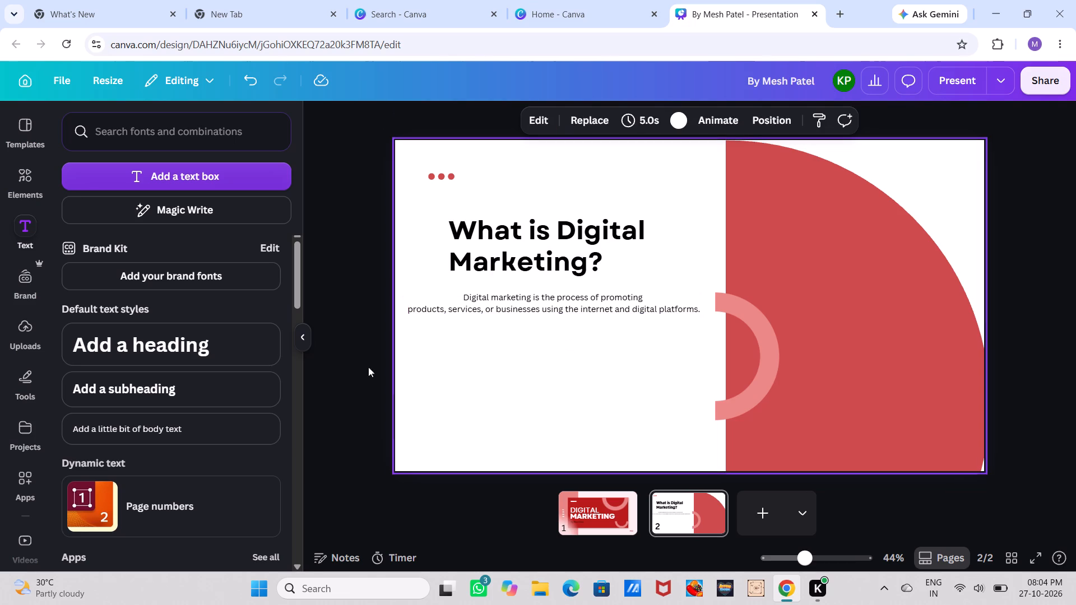
Add a body text box to page 2 reading "For example, when a business promotes its clothes on instagram,".
{"action": "left_click", "coordinate": [251, 428]}
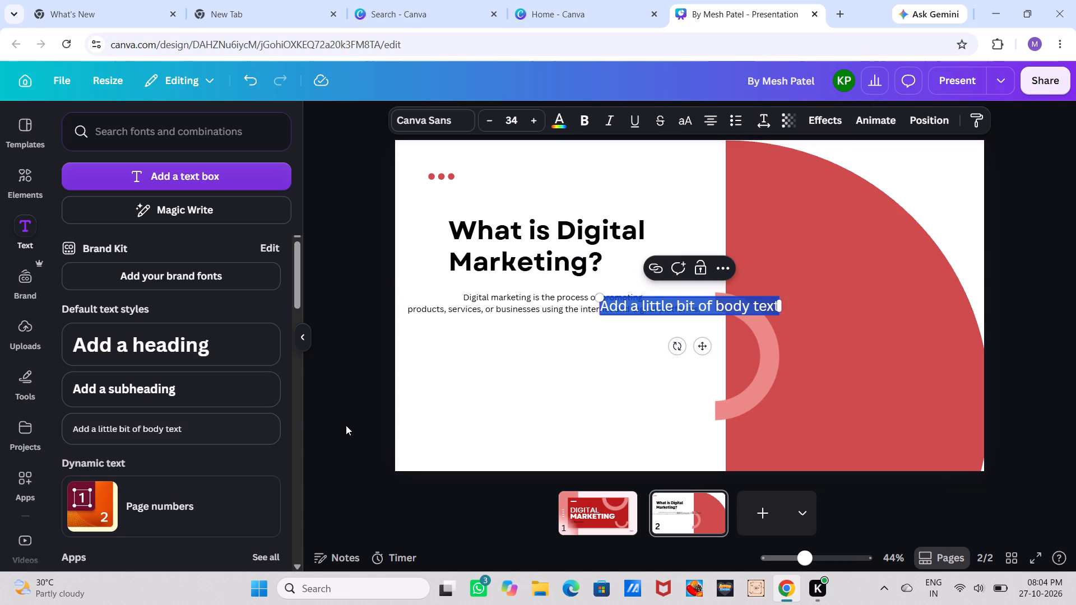
{"action": "key", "text": "BackSpace"}
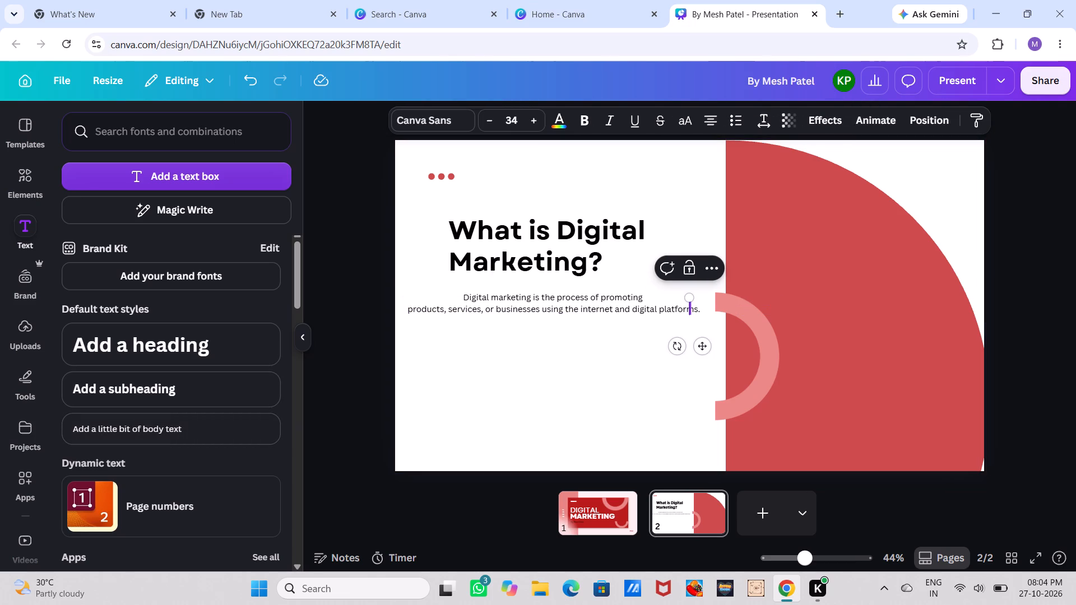
{"action": "key", "text": "Down"}
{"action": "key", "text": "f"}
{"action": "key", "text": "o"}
{"action": "key", "text": "BackSpace"}
{"action": "key", "text": "BackSpace"}
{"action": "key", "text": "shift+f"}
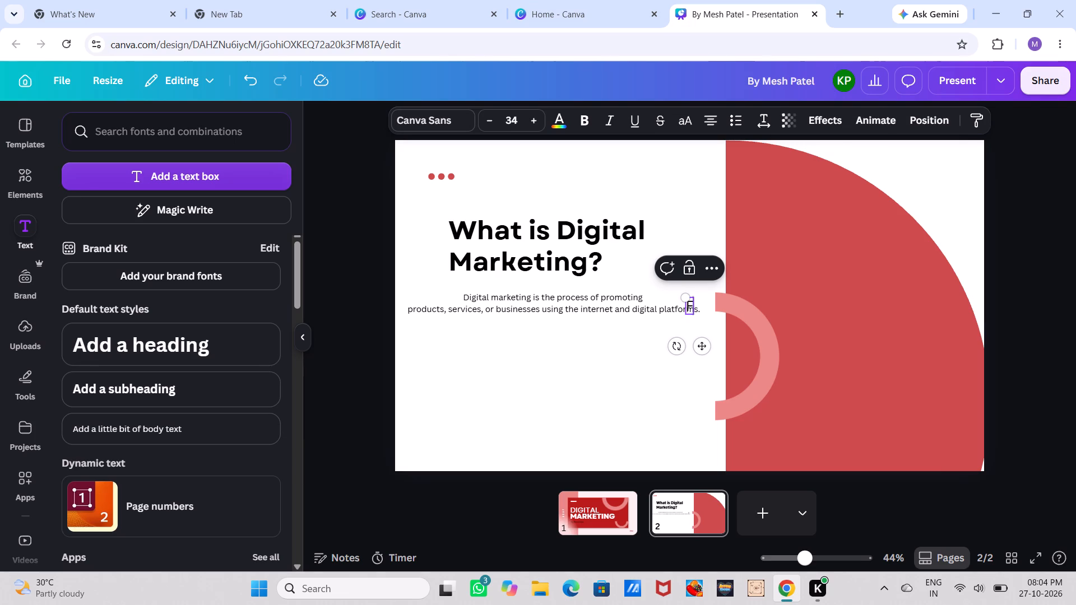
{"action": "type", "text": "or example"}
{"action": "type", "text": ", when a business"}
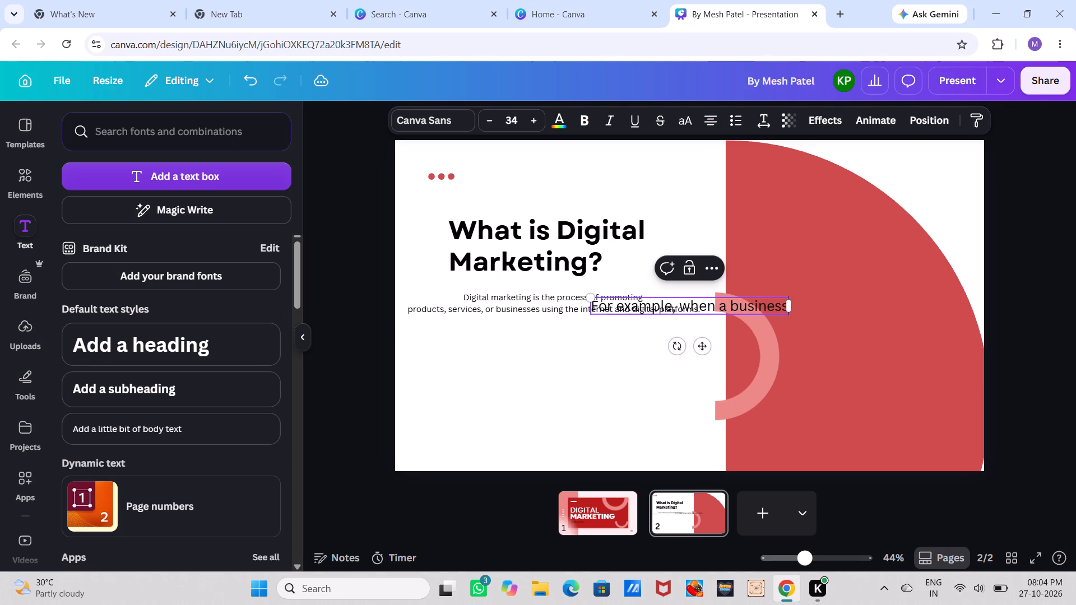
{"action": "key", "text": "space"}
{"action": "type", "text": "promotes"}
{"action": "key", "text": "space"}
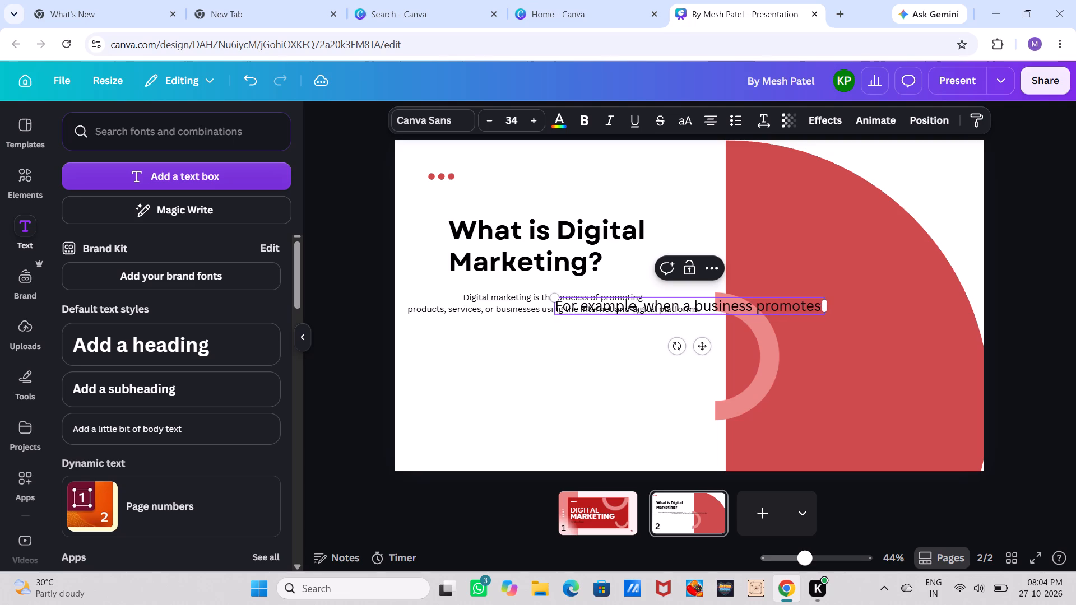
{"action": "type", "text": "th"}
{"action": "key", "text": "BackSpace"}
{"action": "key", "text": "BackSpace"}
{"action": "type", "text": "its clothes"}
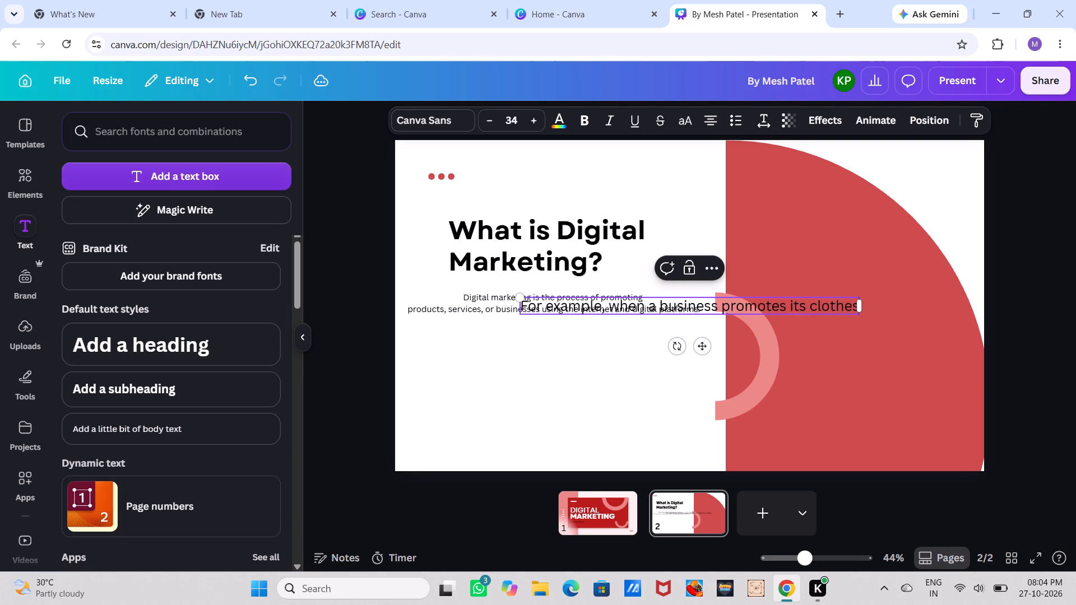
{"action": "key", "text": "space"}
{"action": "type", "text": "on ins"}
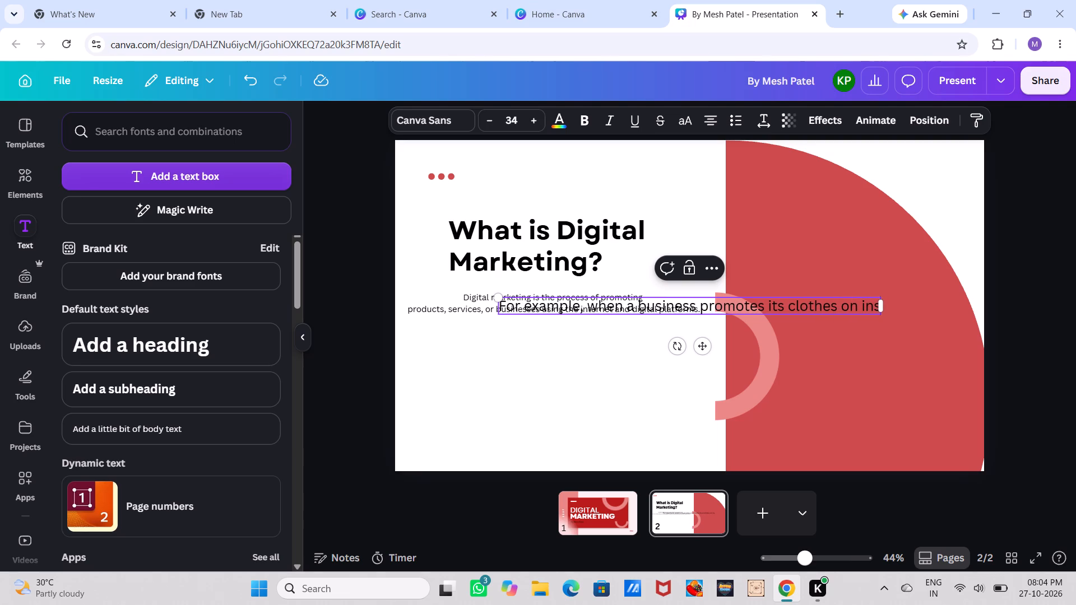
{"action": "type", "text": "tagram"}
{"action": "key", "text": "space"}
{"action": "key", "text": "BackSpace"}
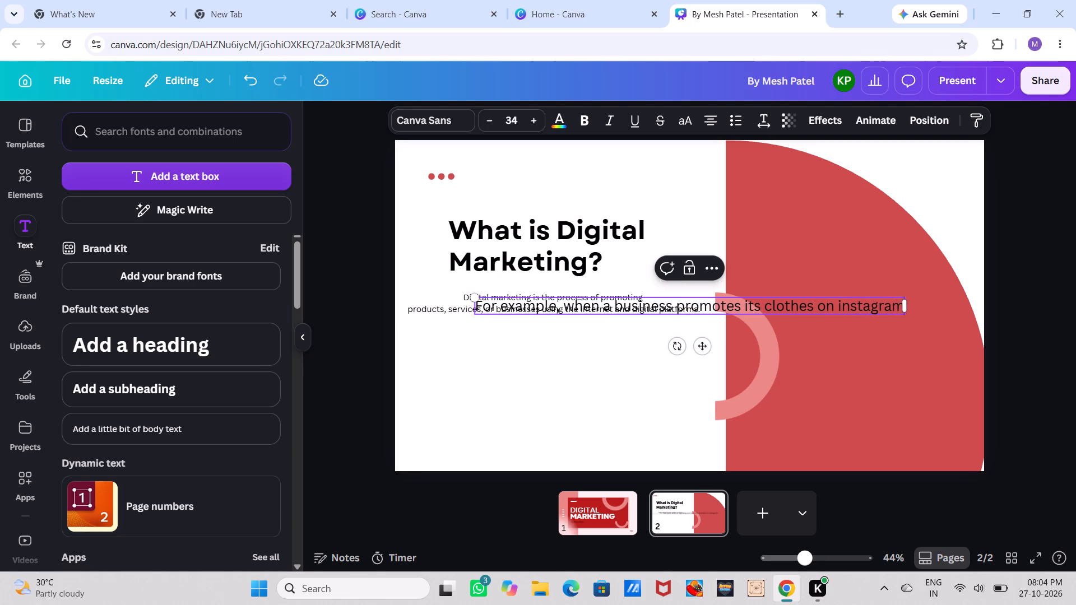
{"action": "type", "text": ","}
Continue the example sentence with "runs ads on Youtube, or sells products through a website".
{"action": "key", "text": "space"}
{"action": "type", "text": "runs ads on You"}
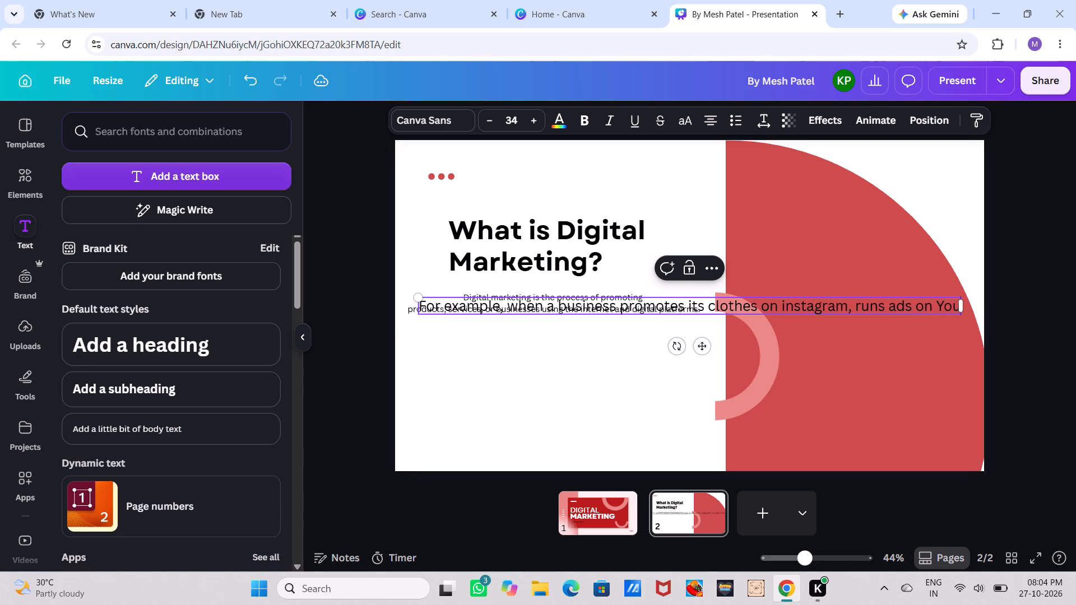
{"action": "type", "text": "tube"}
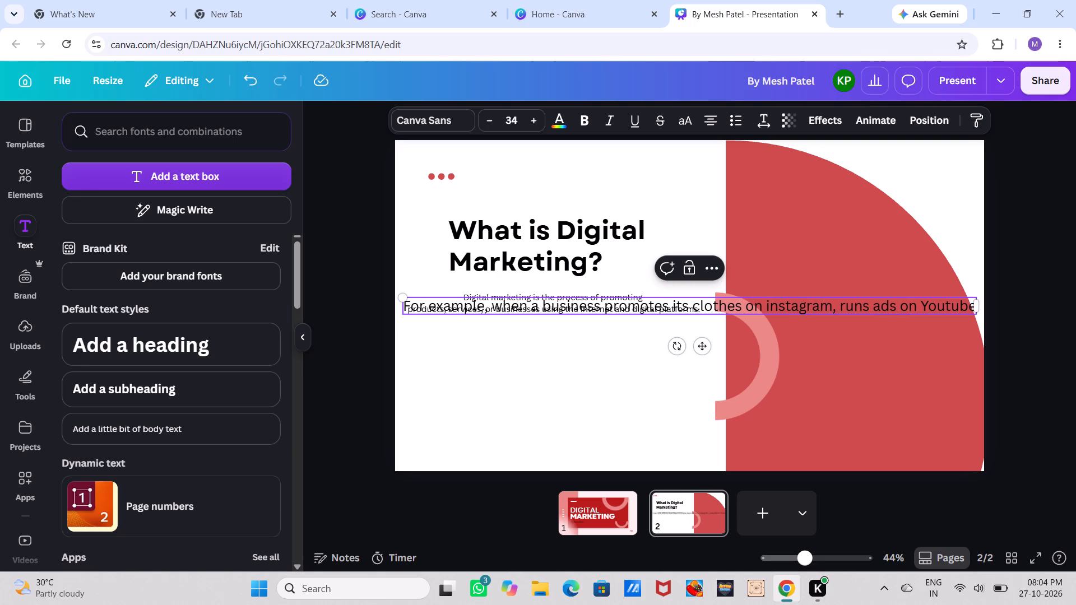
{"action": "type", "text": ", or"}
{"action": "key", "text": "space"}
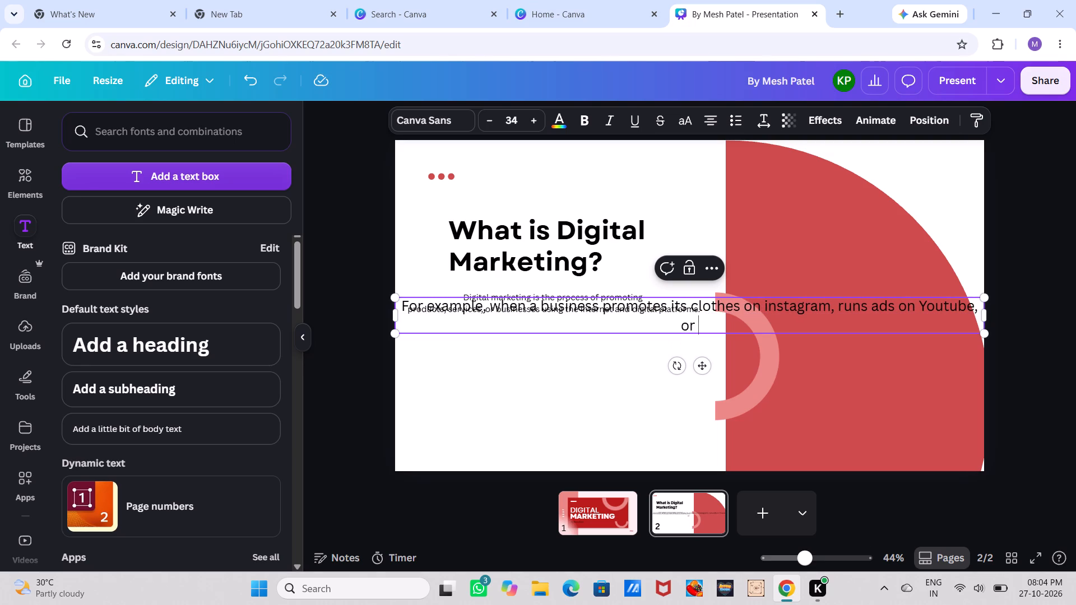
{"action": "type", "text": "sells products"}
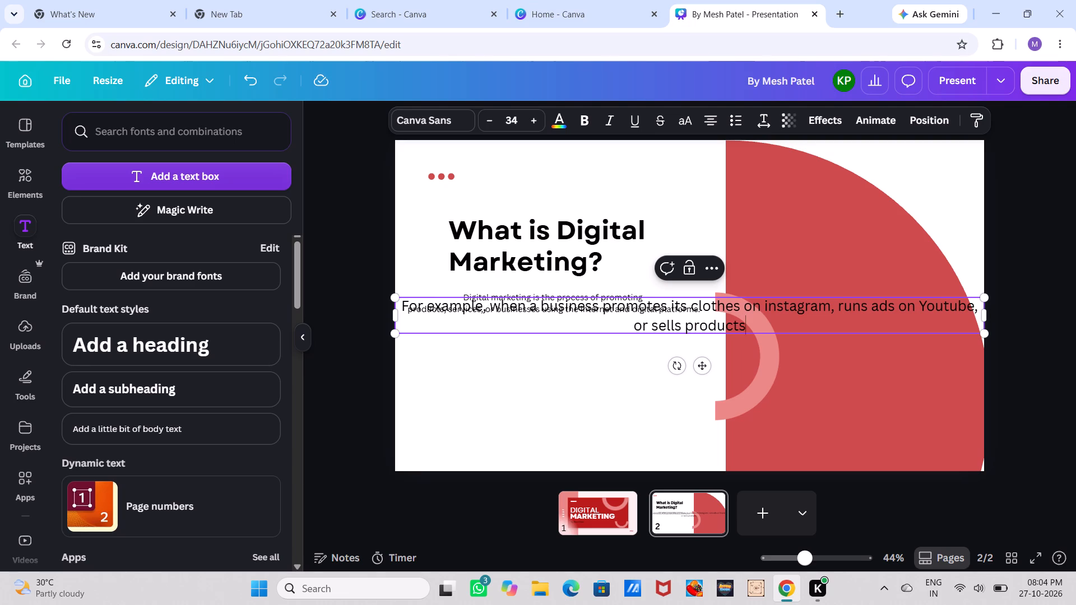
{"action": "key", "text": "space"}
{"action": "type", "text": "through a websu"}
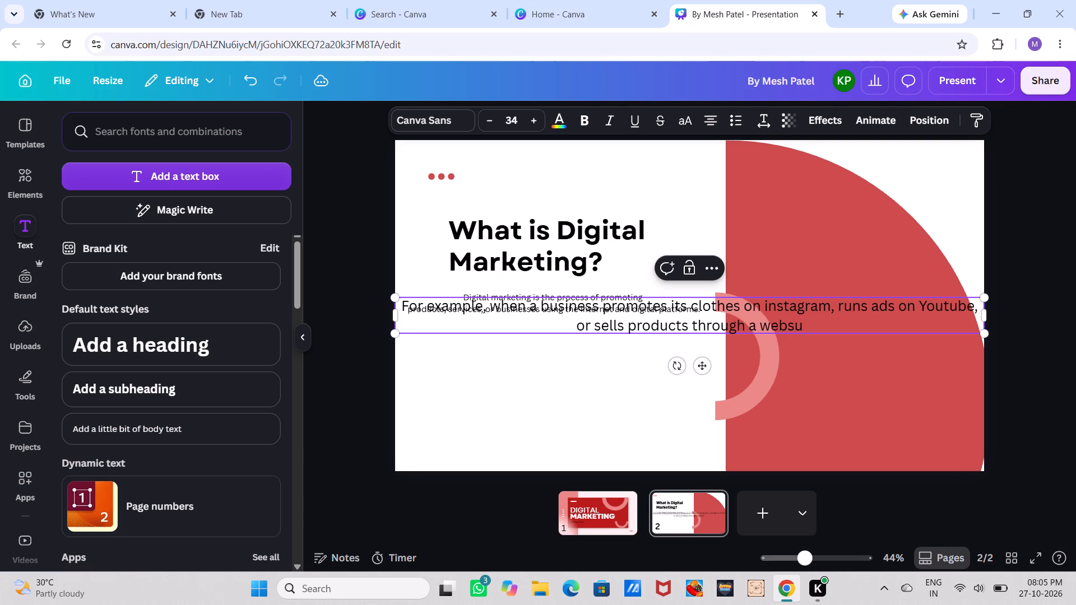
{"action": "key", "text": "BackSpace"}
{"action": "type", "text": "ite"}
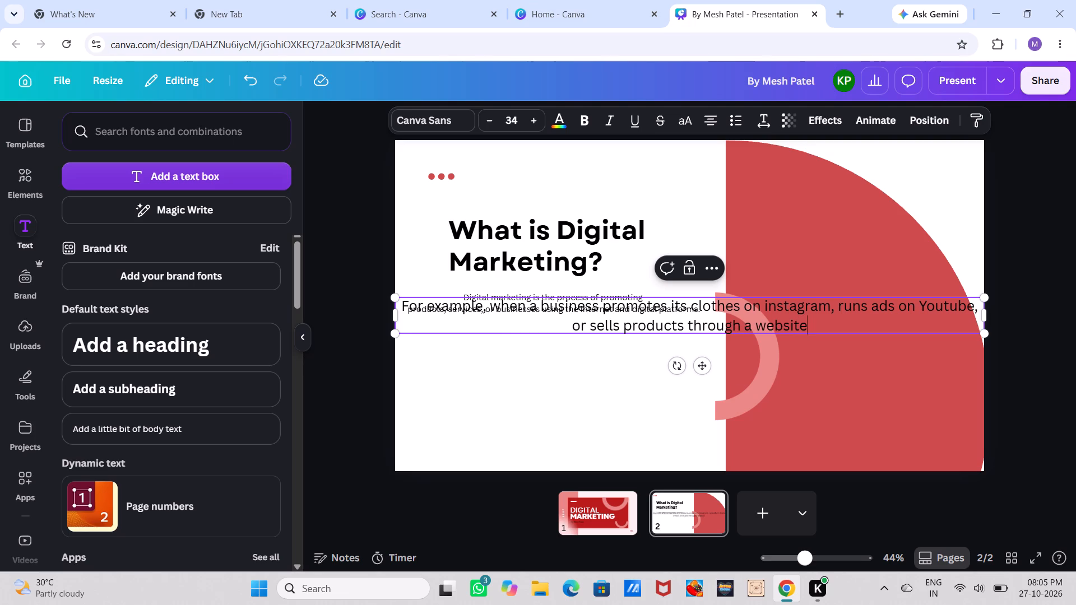
Finish the example sentence with ", it is using digital marketing.".
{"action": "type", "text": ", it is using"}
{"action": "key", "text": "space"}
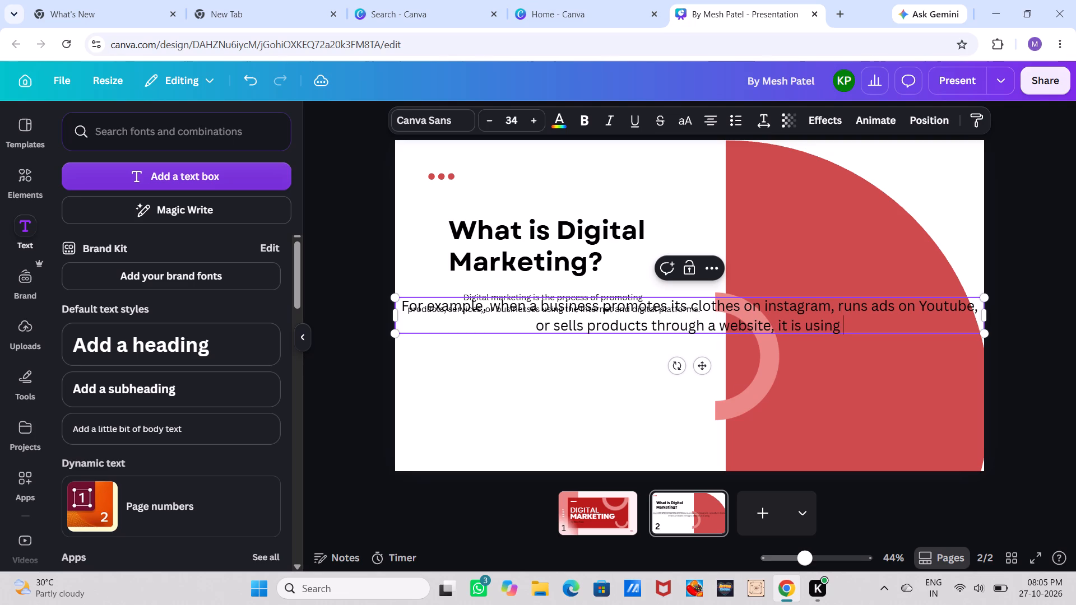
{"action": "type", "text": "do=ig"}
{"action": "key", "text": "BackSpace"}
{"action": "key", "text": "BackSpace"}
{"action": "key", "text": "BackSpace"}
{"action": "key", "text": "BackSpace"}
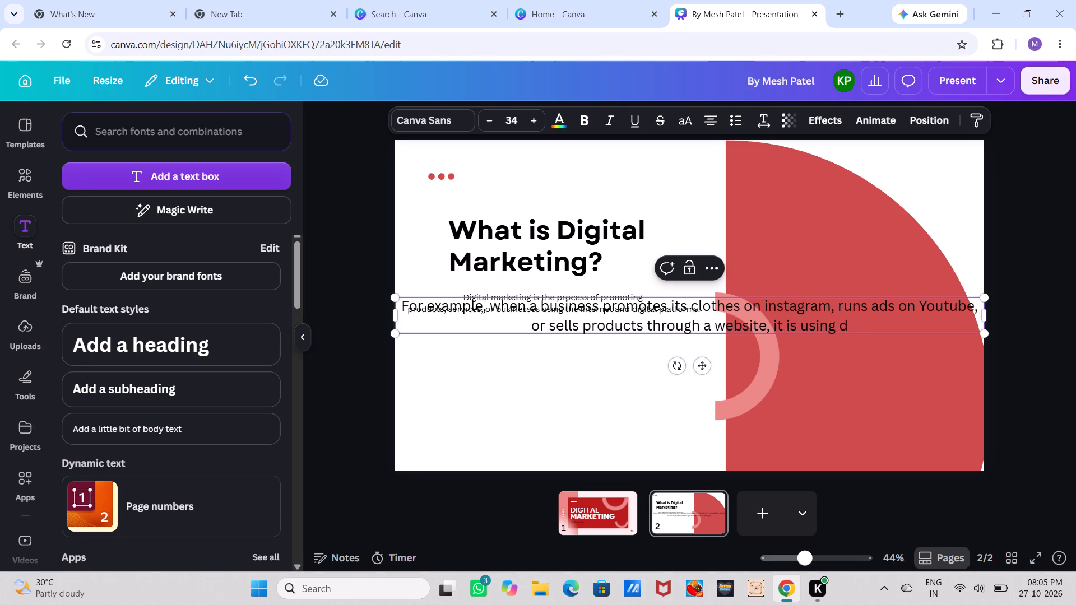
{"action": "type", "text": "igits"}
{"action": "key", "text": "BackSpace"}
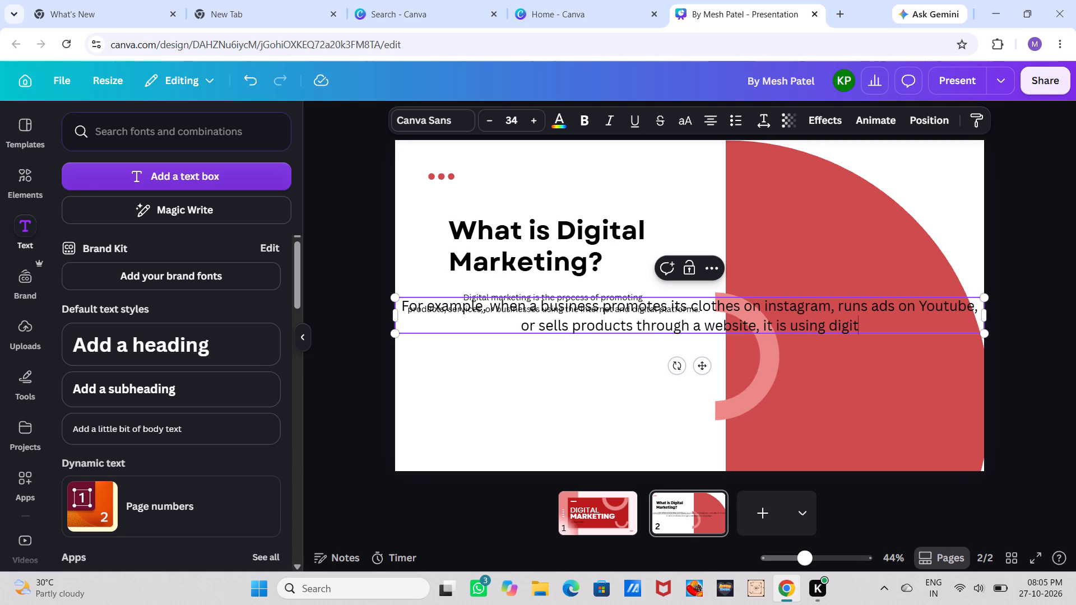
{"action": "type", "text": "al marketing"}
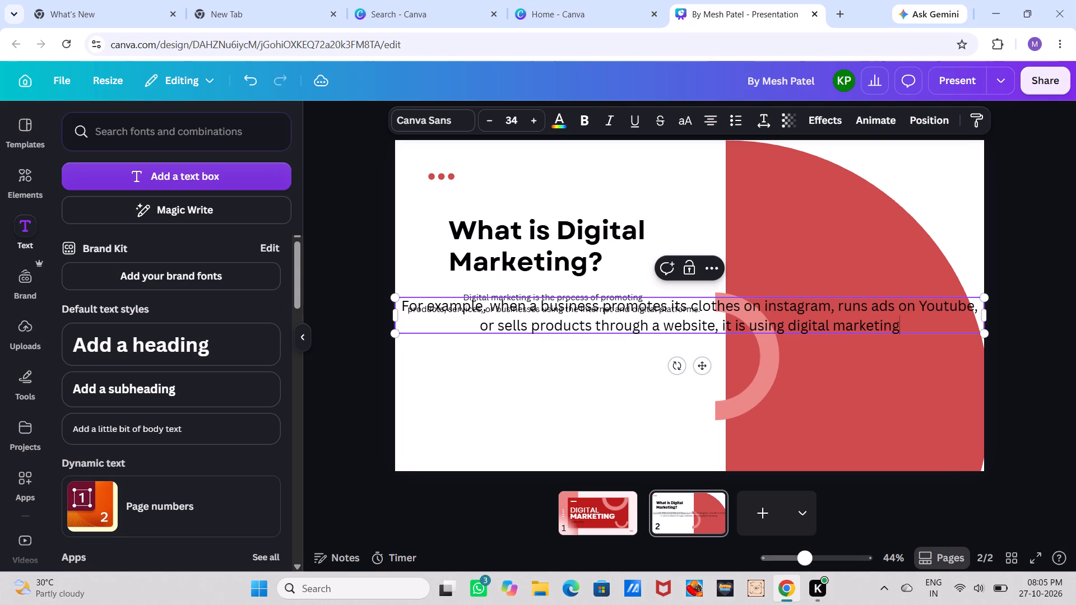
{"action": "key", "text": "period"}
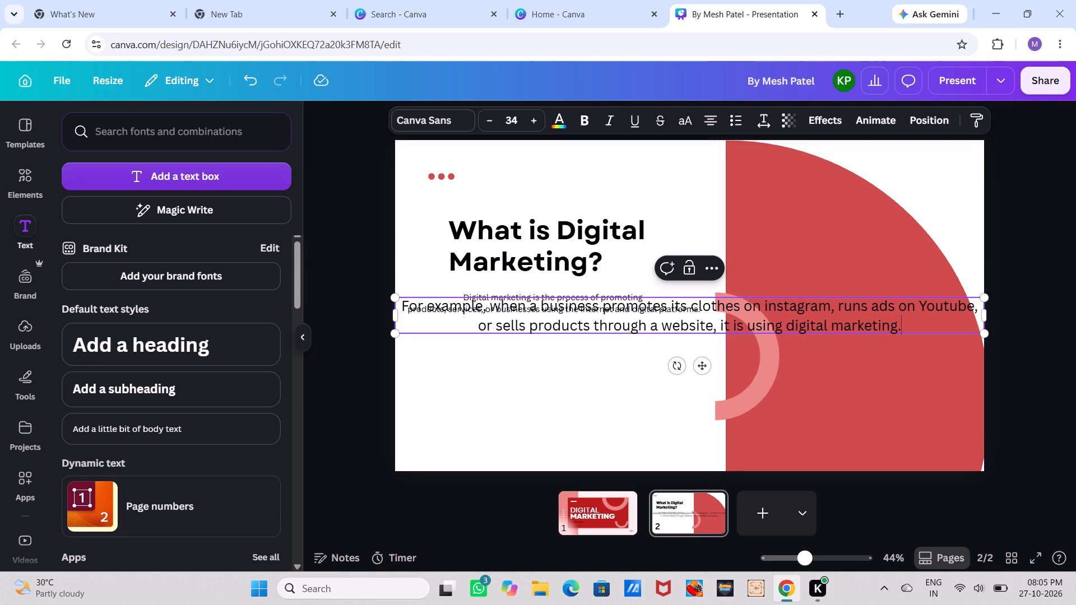
Shrink the example text to about size 18.8 and place it centred just beneath the definition text.
{"action": "left_click_drag", "start_coordinate": [753, 326], "coordinate": [727, 348]}
{"action": "left_click", "coordinate": [578, 372]}
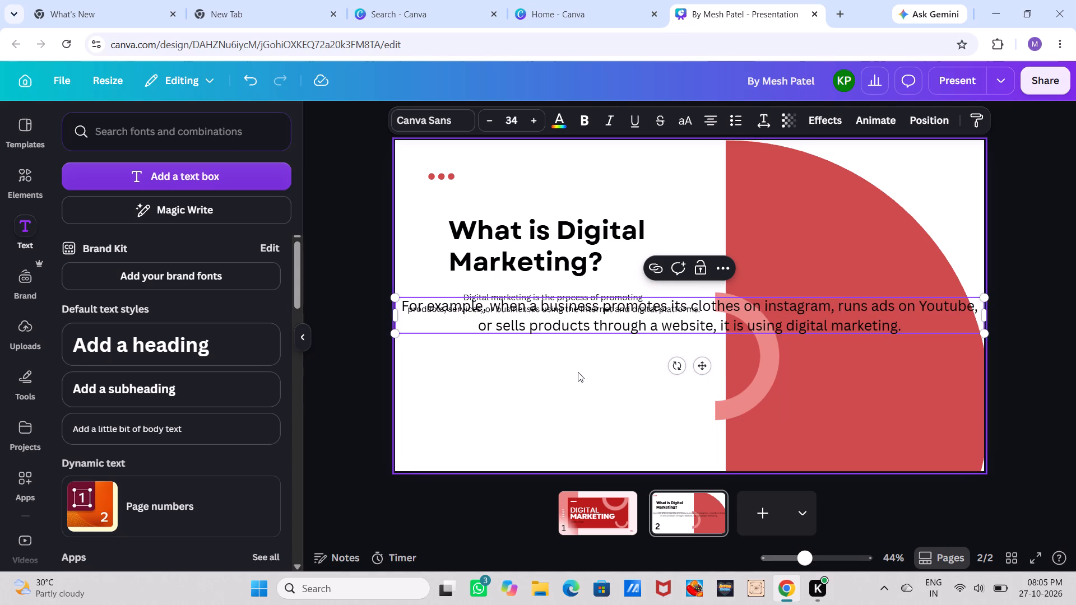
{"action": "left_click", "coordinate": [574, 325]}
{"action": "left_click_drag", "start_coordinate": [574, 314], "coordinate": [569, 341]}
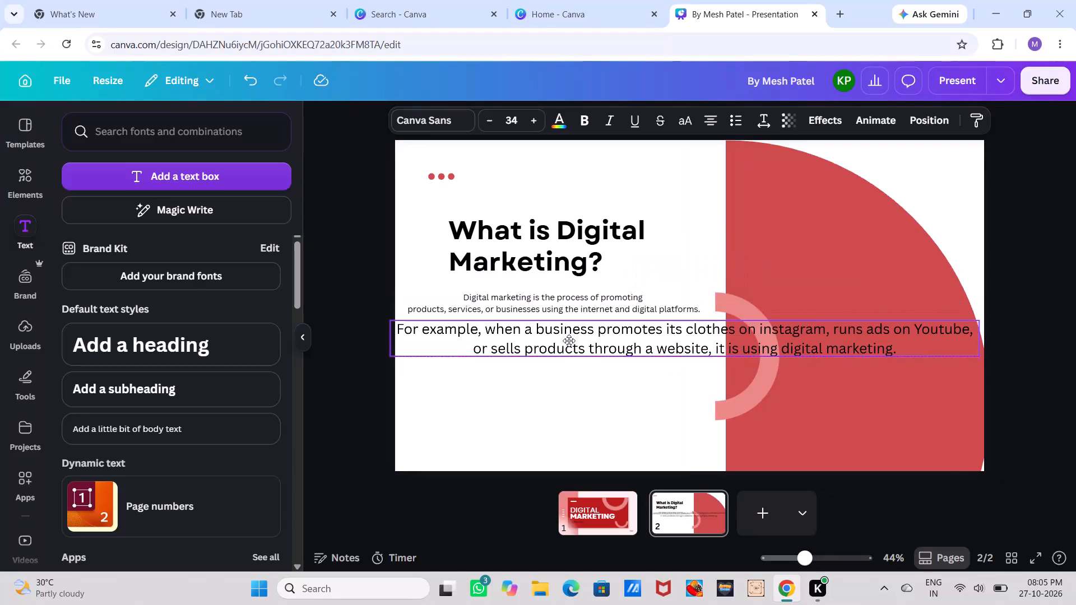
{"action": "left_click_drag", "start_coordinate": [569, 341], "coordinate": [569, 337]}
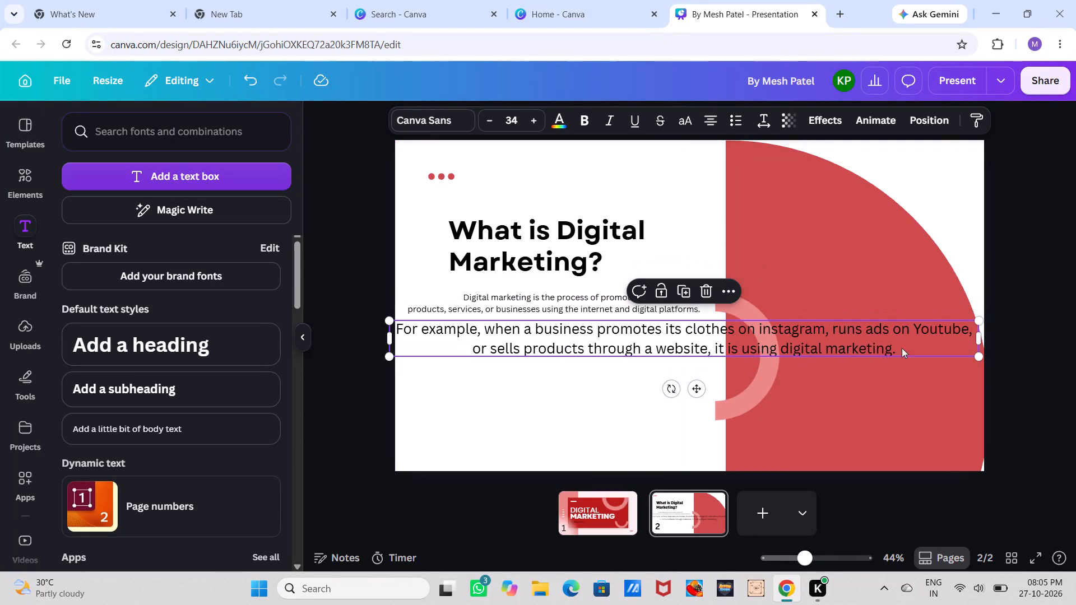
{"action": "left_click_drag", "start_coordinate": [976, 355], "coordinate": [812, 387]}
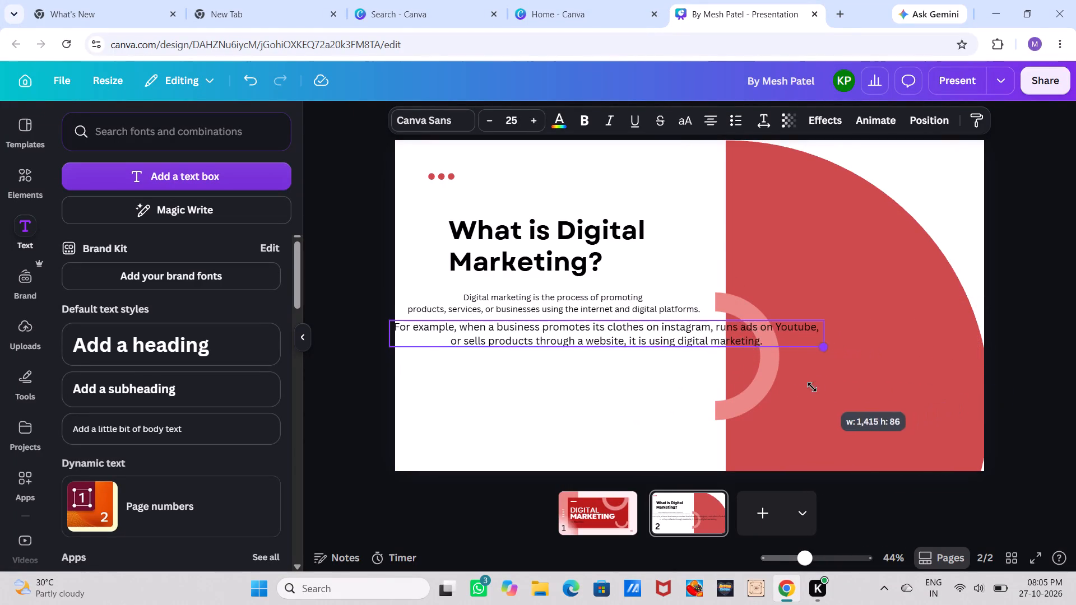
{"action": "left_click_drag", "start_coordinate": [812, 387], "coordinate": [710, 391]}
{"action": "left_click_drag", "start_coordinate": [683, 332], "coordinate": [686, 332]}
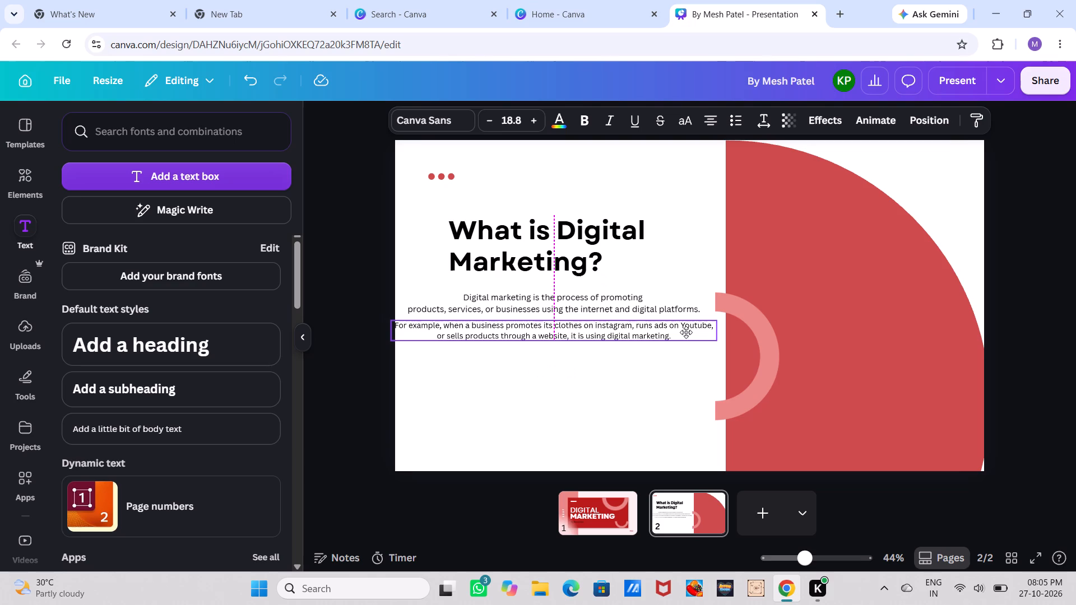
{"action": "left_click_drag", "start_coordinate": [686, 332], "coordinate": [689, 331]}
{"action": "left_click", "coordinate": [679, 366]}
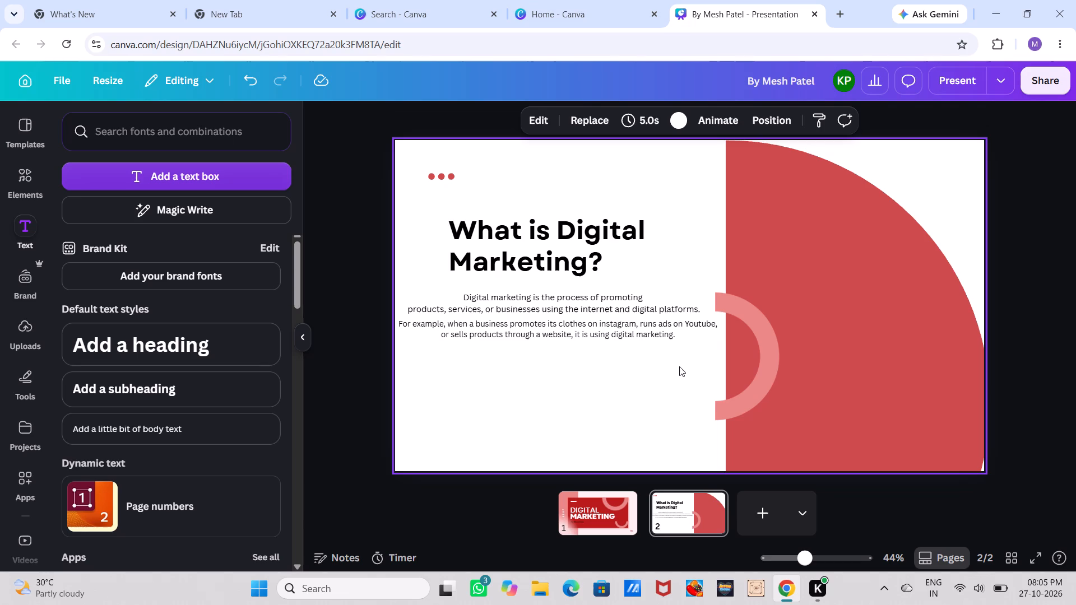
Add body text "TYPES OF DIGITAL MARKETING" on page 2 and start a numbered list below it with "Social Media MArketing".
{"action": "left_click", "coordinate": [259, 434]}
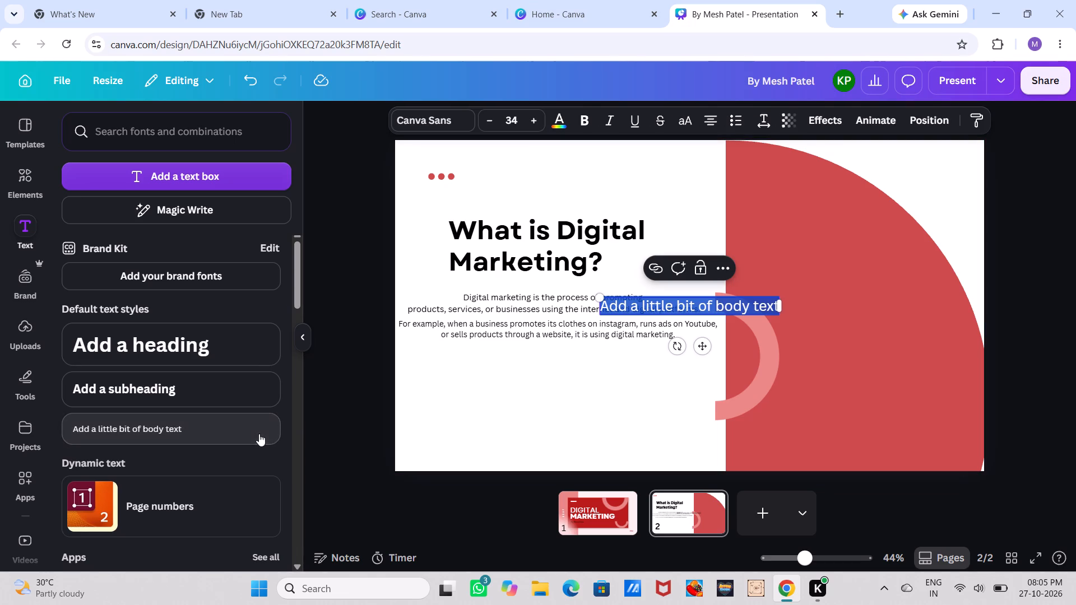
{"action": "key", "text": "BackSpace"}
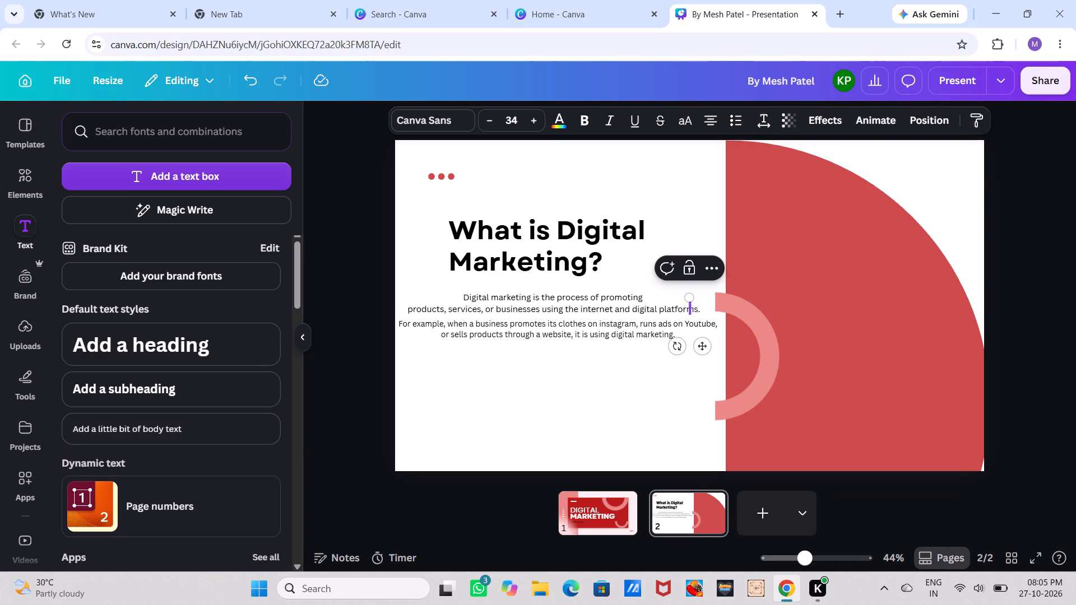
{"action": "type", "text": "TY"}
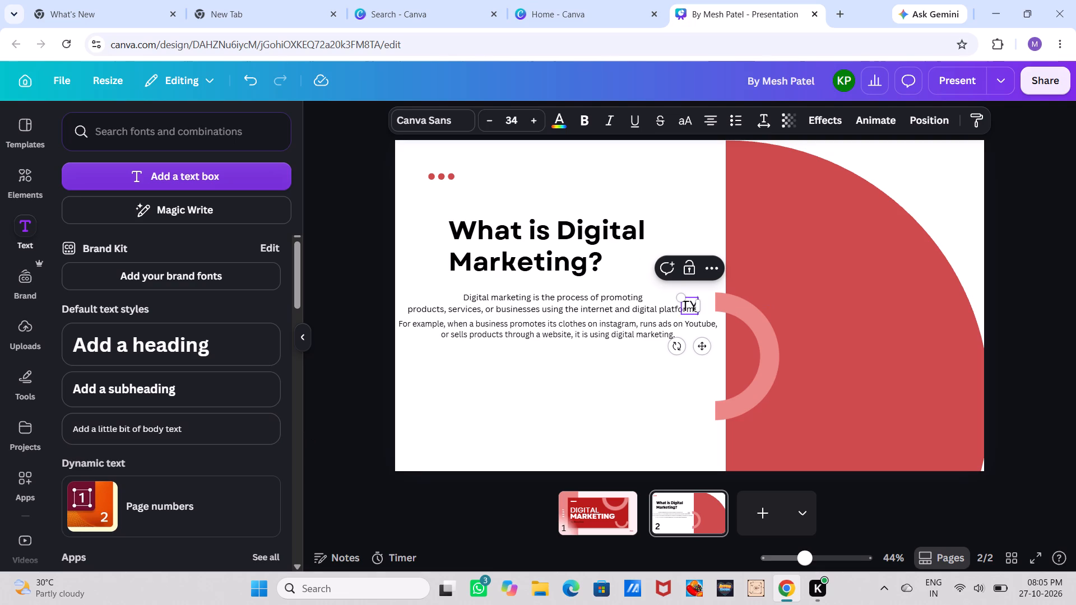
{"action": "type", "text": "PES OF"}
{"action": "key", "text": "space"}
{"action": "type", "text": "DIGITAL MARKETING"}
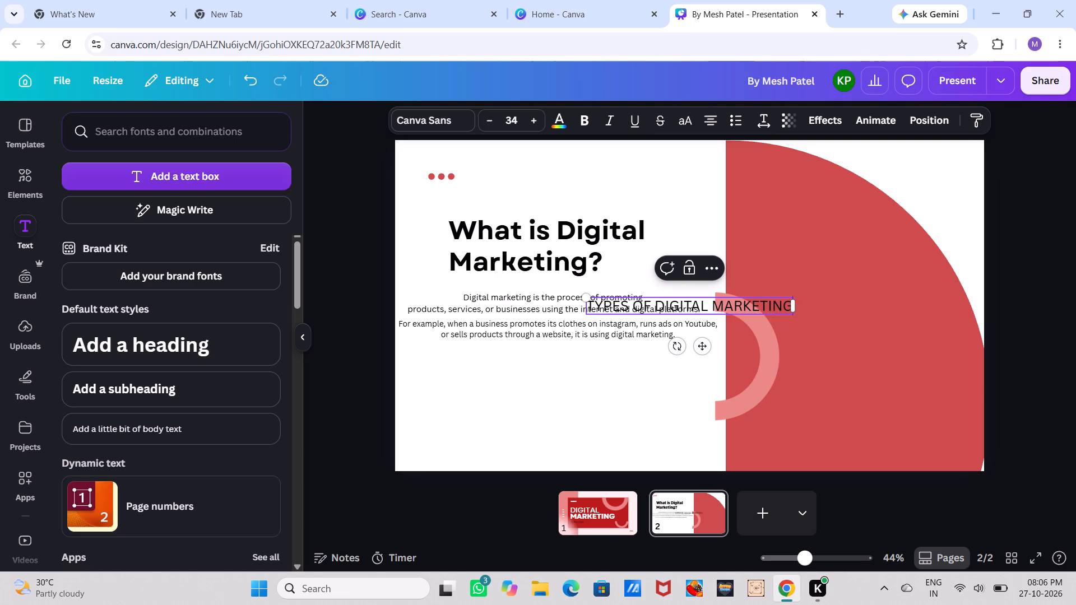
{"action": "key", "text": "Return"}
{"action": "type", "text": "1."}
{"action": "key", "text": "space"}
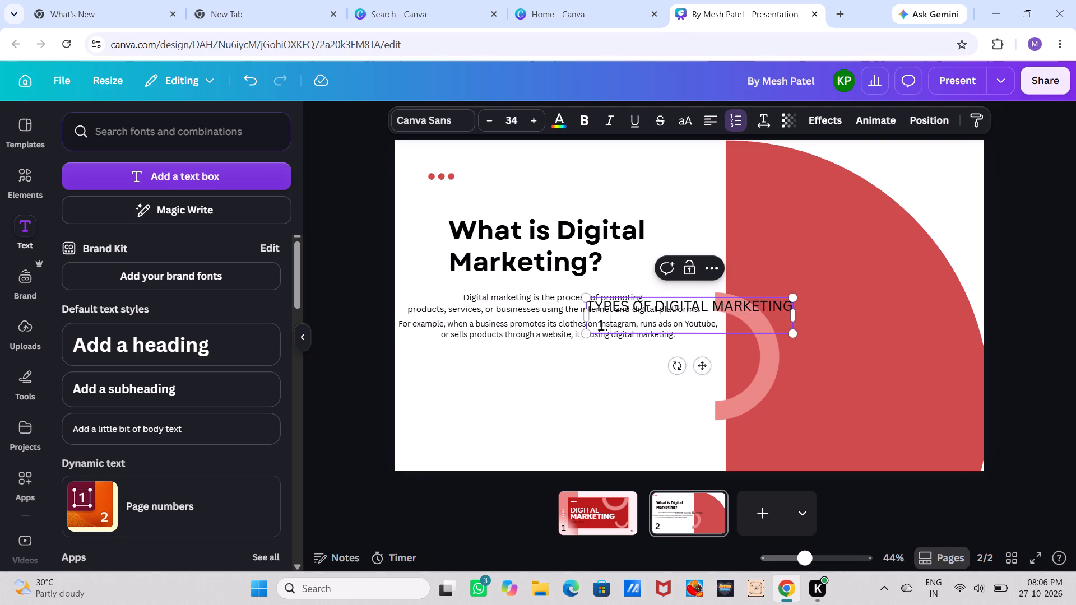
{"action": "type", "text": "Social Media"}
{"action": "key", "text": "space"}
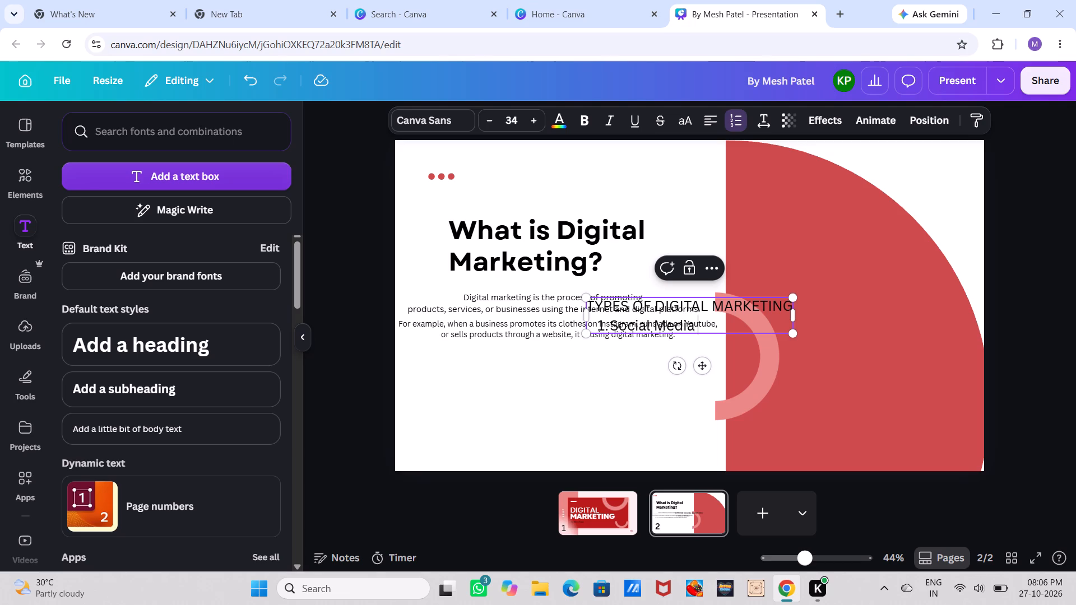
{"action": "type", "text": "MArketing"}
{"action": "key", "text": "Return"}
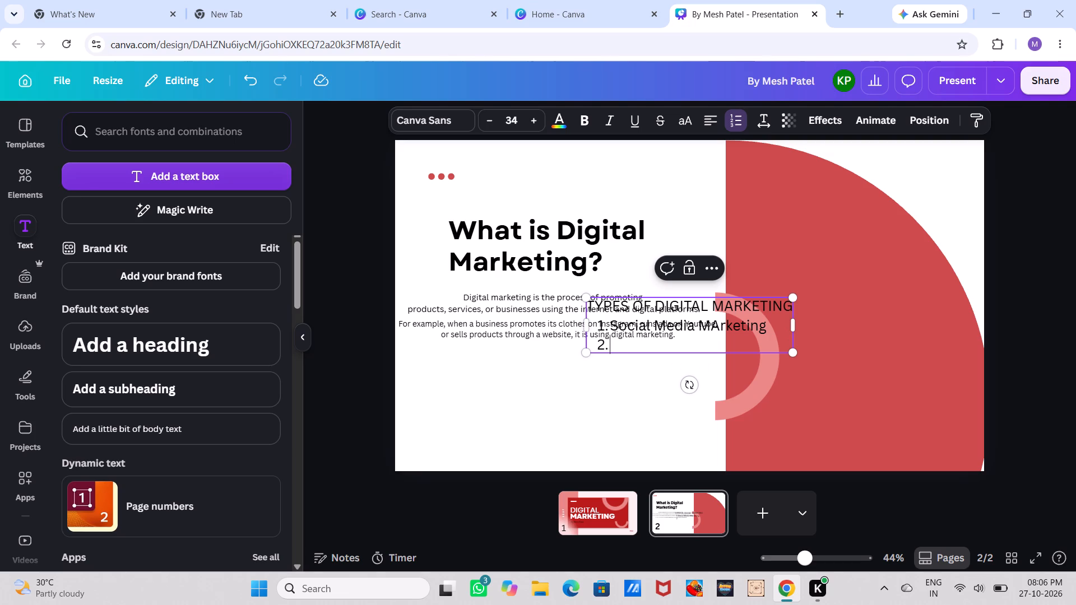
Enter "SEO ( Search Engine Optimization)" as the second item of the numbered list.
{"action": "type", "text": "SE"}
{"action": "key", "text": "shift+p"}
{"action": "key", "text": "shift+BackSpace"}
{"action": "type", "text": "O"}
{"action": "key", "text": "space"}
{"action": "key", "text": "shift+parenleft"}
{"action": "key", "text": "space"}
{"action": "type", "text": "SEarch"}
{"action": "key", "text": "space"}
{"action": "key", "text": "BackSpace"}
{"action": "key", "text": "BackSpace"}
{"action": "key", "text": "BackSpace"}
{"action": "key", "text": "BackSpace"}
{"action": "key", "text": "BackSpace"}
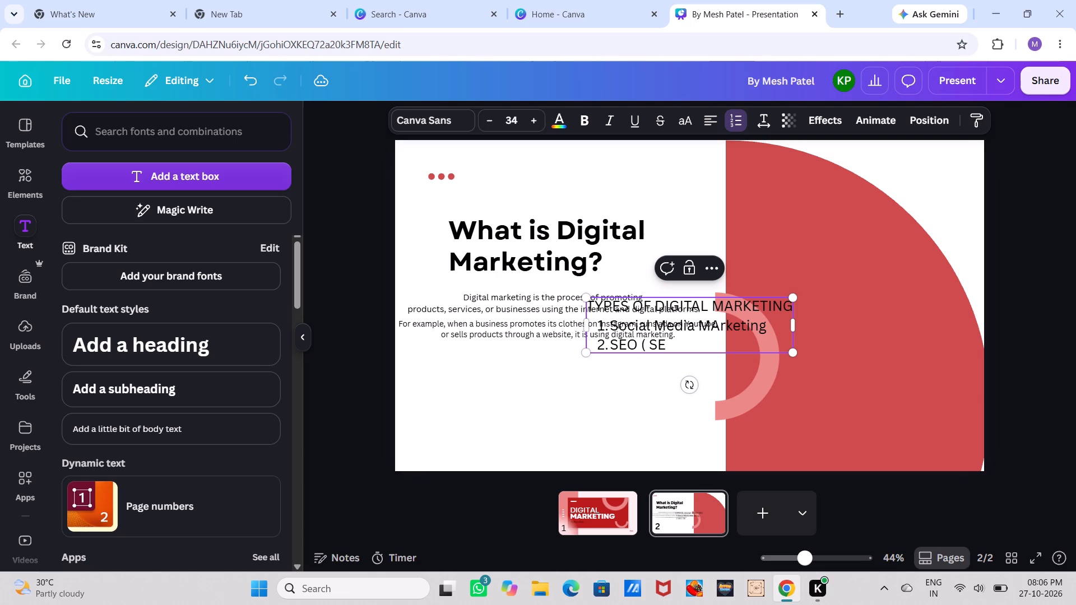
{"action": "key", "text": "BackSpace"}
{"action": "type", "text": "earch Engine"}
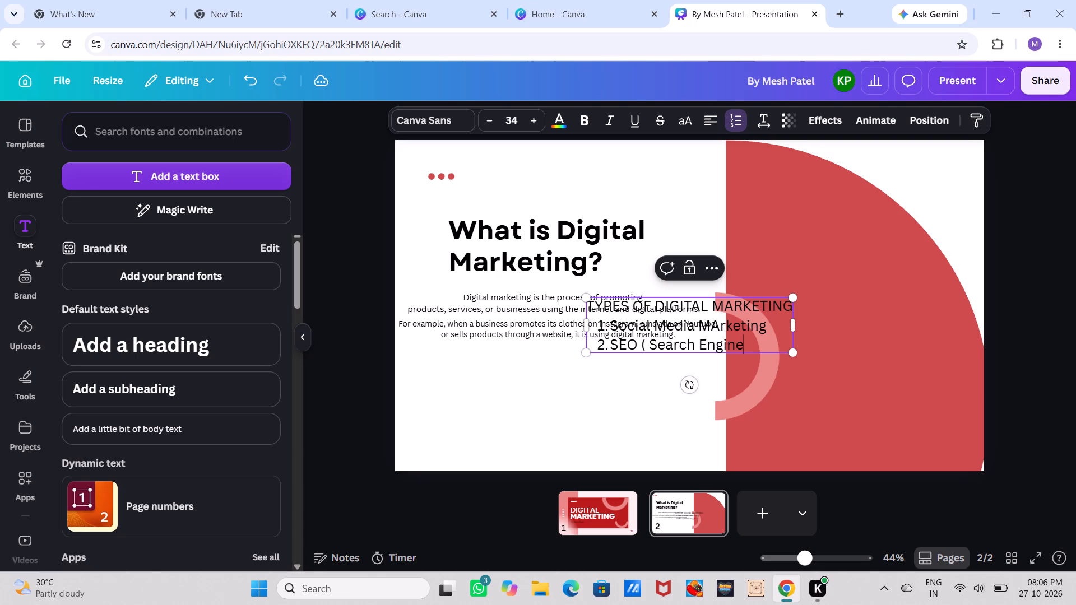
{"action": "key", "text": "space"}
{"action": "type", "text": "Optimi"}
{"action": "type", "text": "zation"}
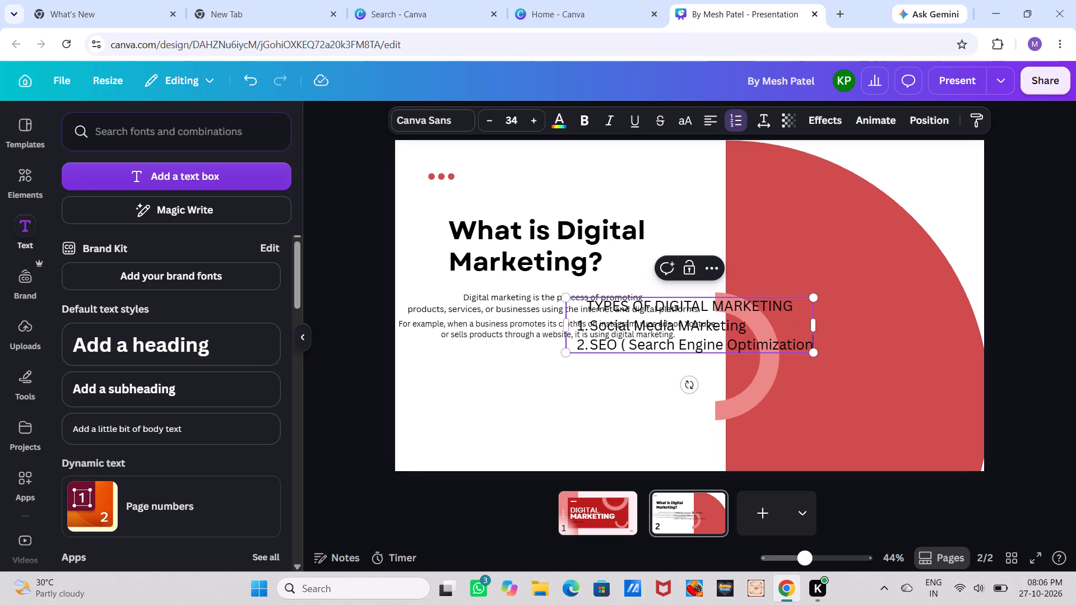
{"action": "key", "text": "shift+parenright"}
{"action": "key", "text": "Return"}
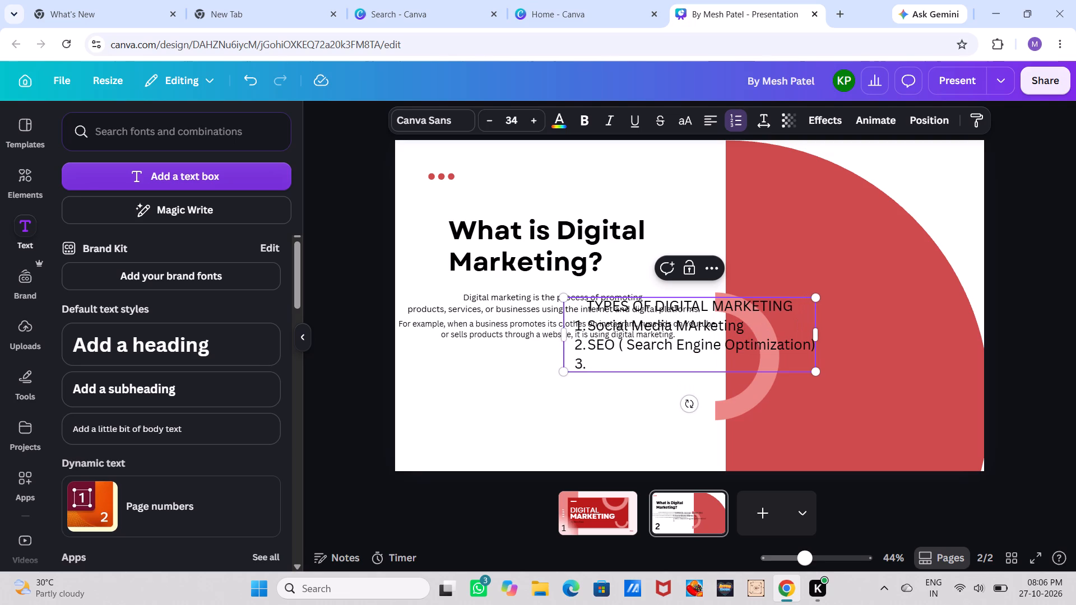
Enter "Paid Advertising" and "Content Marketing" as the third and fourth items of the list.
{"action": "key", "text": "space"}
{"action": "key", "text": "Pause"}
{"action": "key", "text": "Pause"}
{"action": "type", "text": "Paid"}
{"action": "key", "text": "space"}
{"action": "type", "text": "Advertising"}
{"action": "key", "text": "Return"}
{"action": "key", "text": "space"}
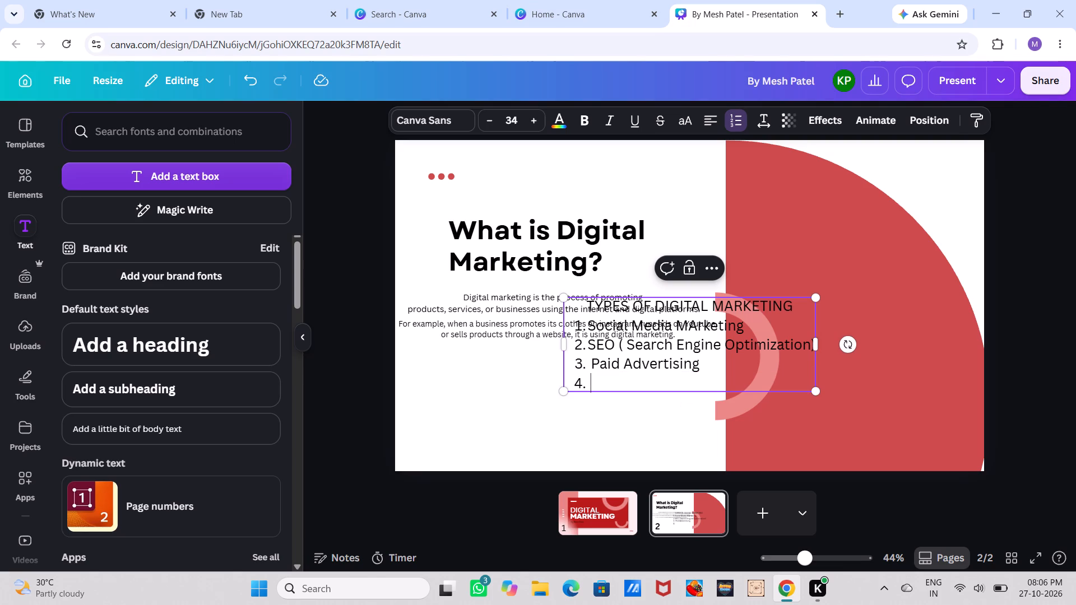
{"action": "type", "text": "Content Marketing'"}
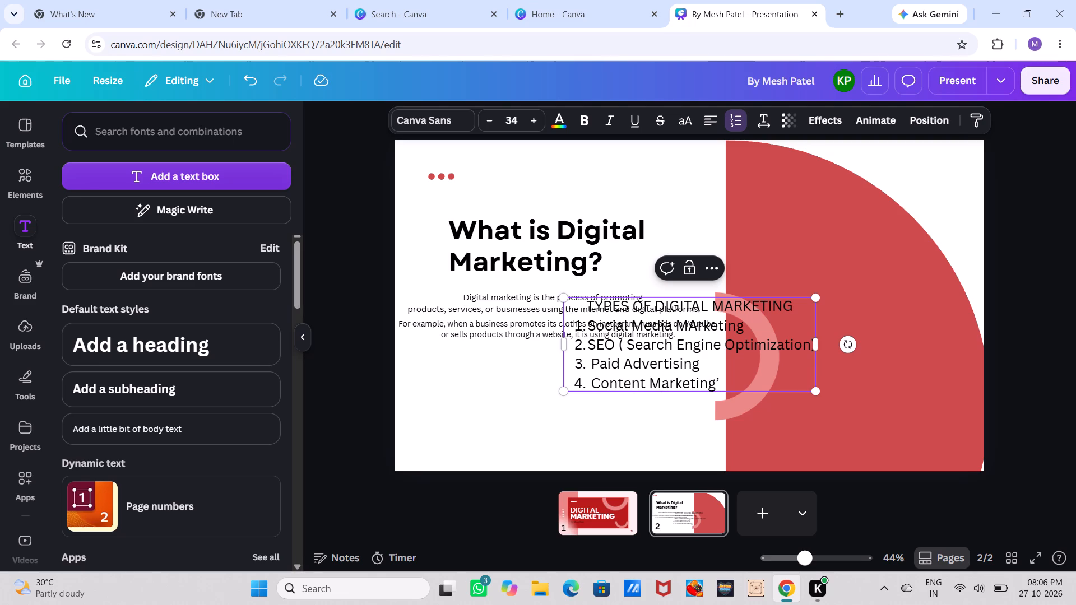
{"action": "key", "text": "BackSpace"}
{"action": "key", "text": "Return"}
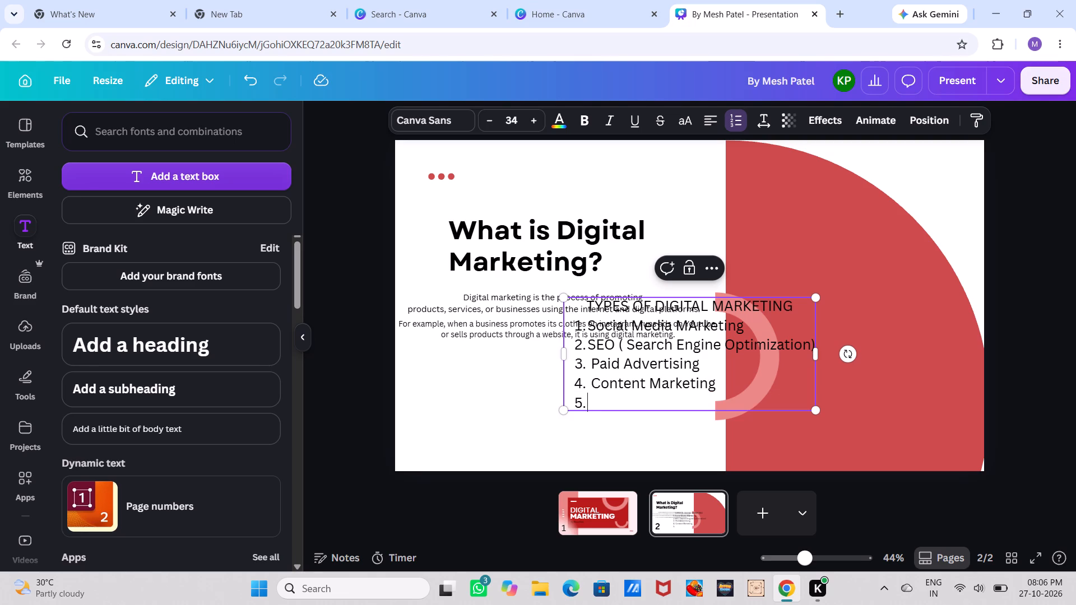
Enter "Email Marketing" as the fifth item of the list.
{"action": "key", "text": "space"}
{"action": "type", "text": "E"}
{"action": "type", "text": "mail"}
{"action": "key", "text": "space"}
{"action": "key", "text": "m"}
{"action": "key", "text": "BackSpace"}
{"action": "type", "text": "Marketinh"}
{"action": "key", "text": "BackSpace"}
{"action": "key", "text": "g"}
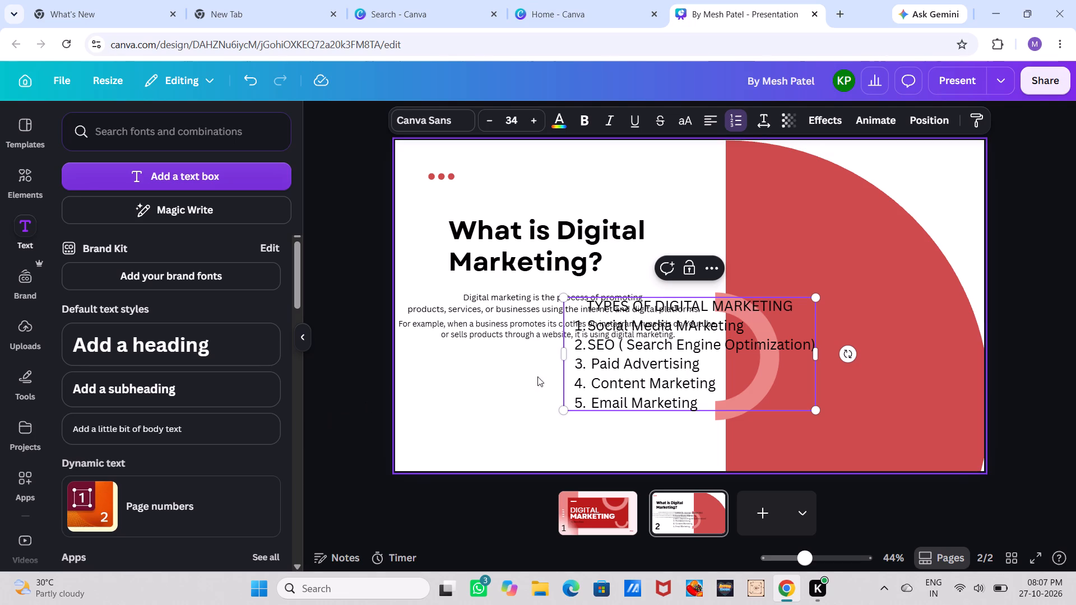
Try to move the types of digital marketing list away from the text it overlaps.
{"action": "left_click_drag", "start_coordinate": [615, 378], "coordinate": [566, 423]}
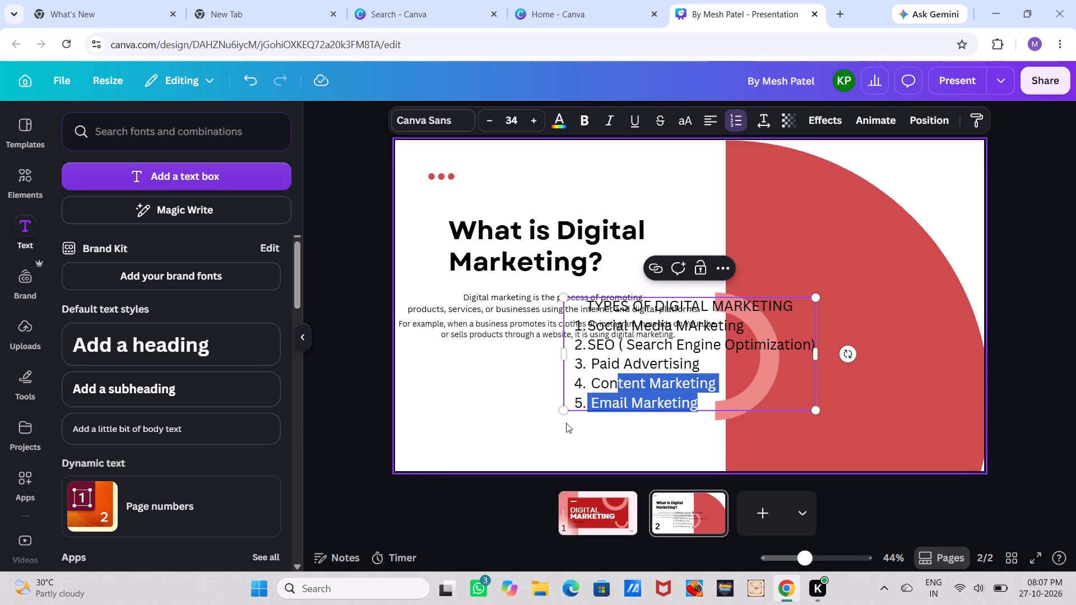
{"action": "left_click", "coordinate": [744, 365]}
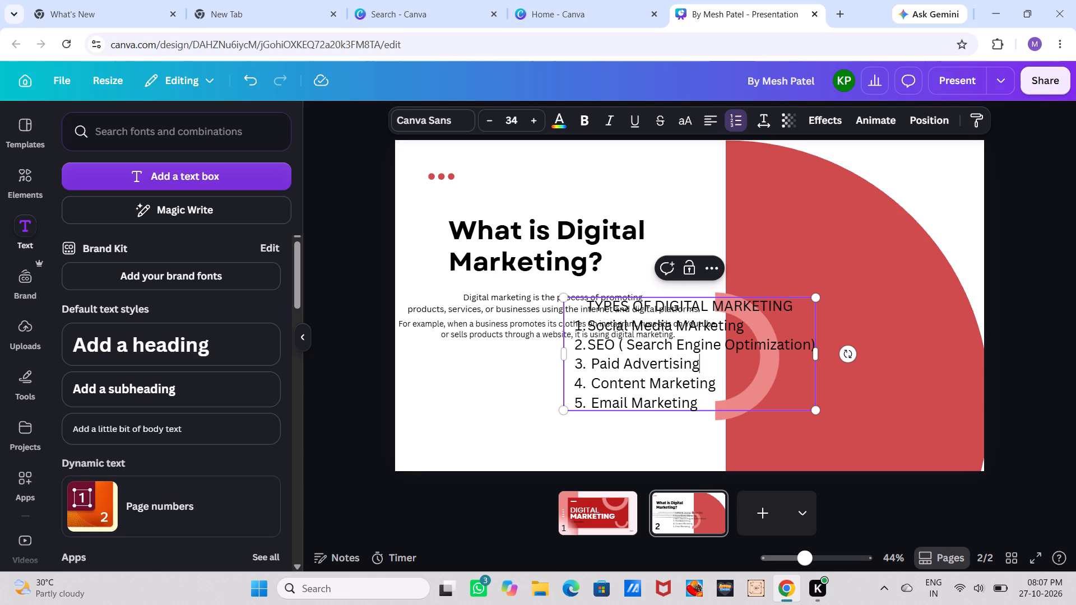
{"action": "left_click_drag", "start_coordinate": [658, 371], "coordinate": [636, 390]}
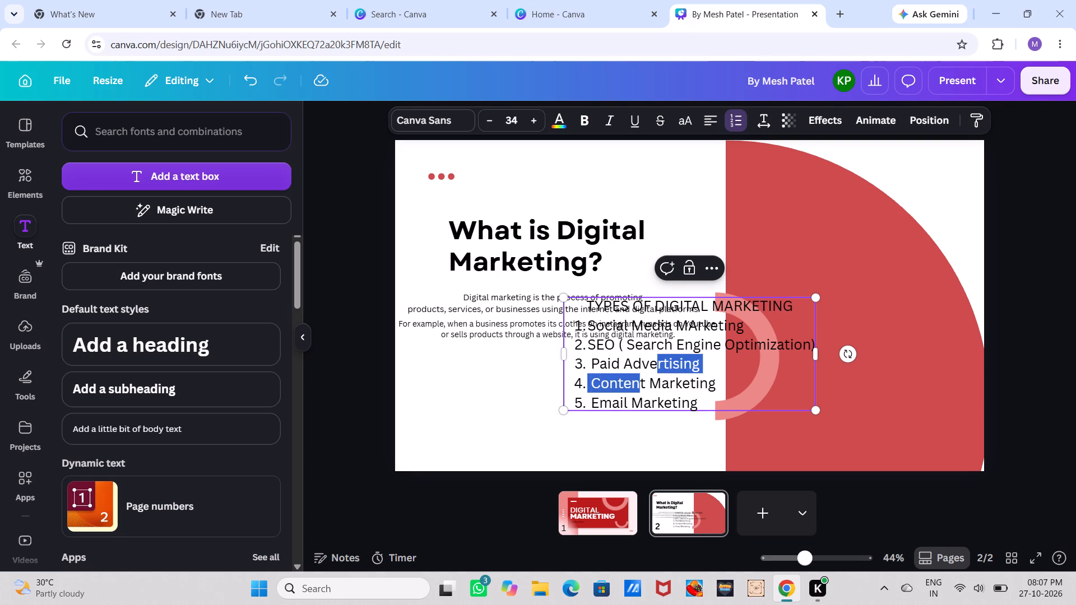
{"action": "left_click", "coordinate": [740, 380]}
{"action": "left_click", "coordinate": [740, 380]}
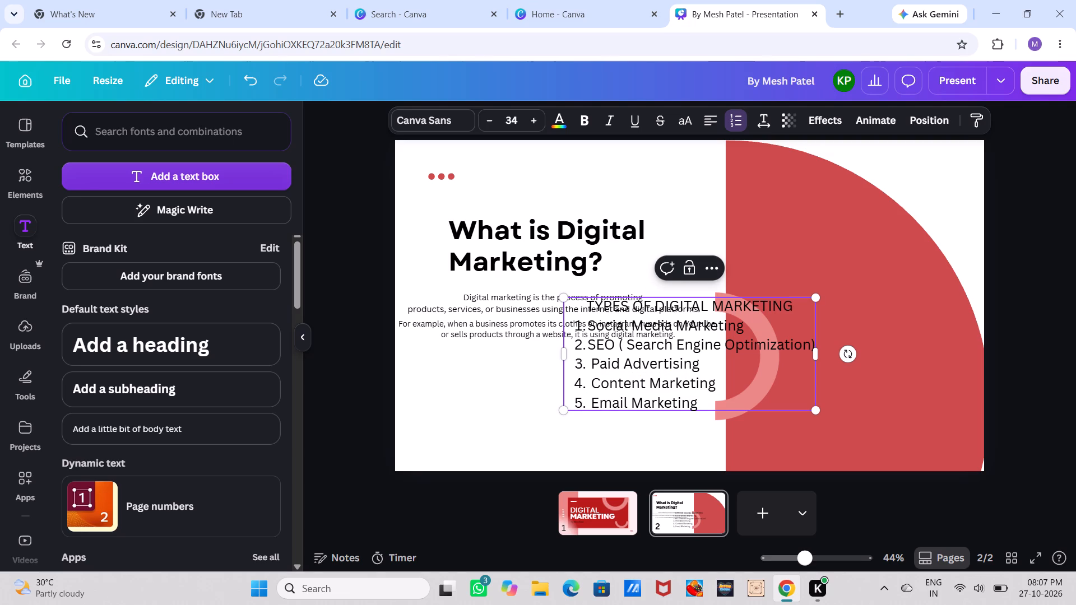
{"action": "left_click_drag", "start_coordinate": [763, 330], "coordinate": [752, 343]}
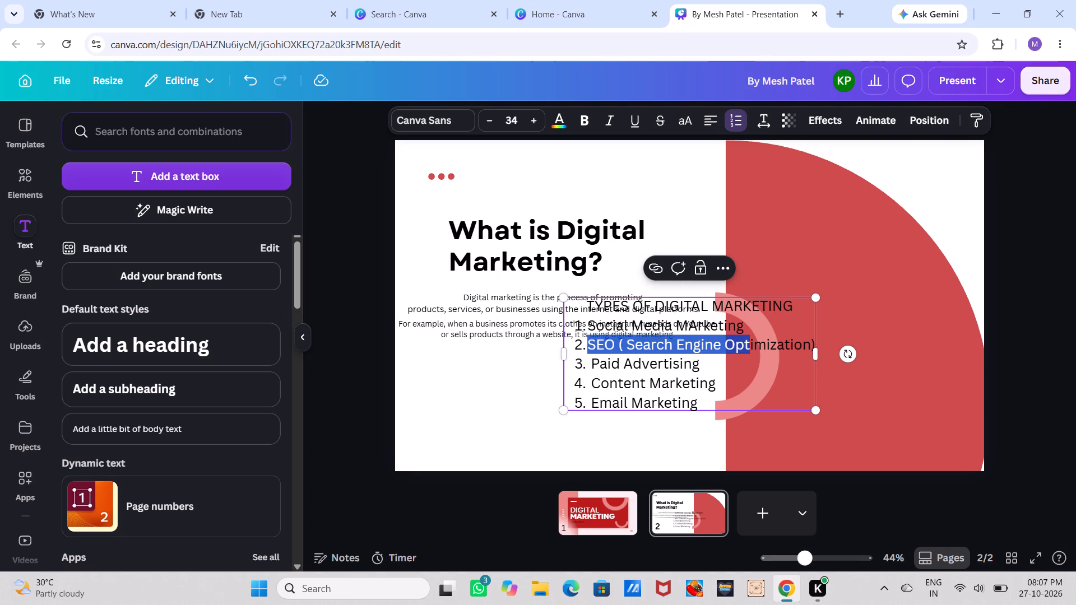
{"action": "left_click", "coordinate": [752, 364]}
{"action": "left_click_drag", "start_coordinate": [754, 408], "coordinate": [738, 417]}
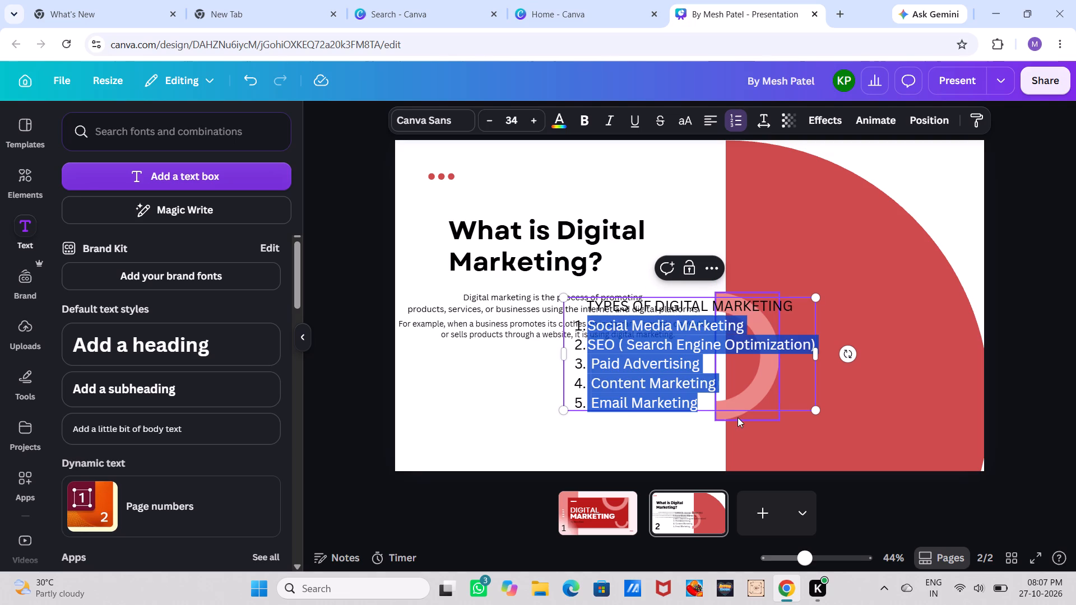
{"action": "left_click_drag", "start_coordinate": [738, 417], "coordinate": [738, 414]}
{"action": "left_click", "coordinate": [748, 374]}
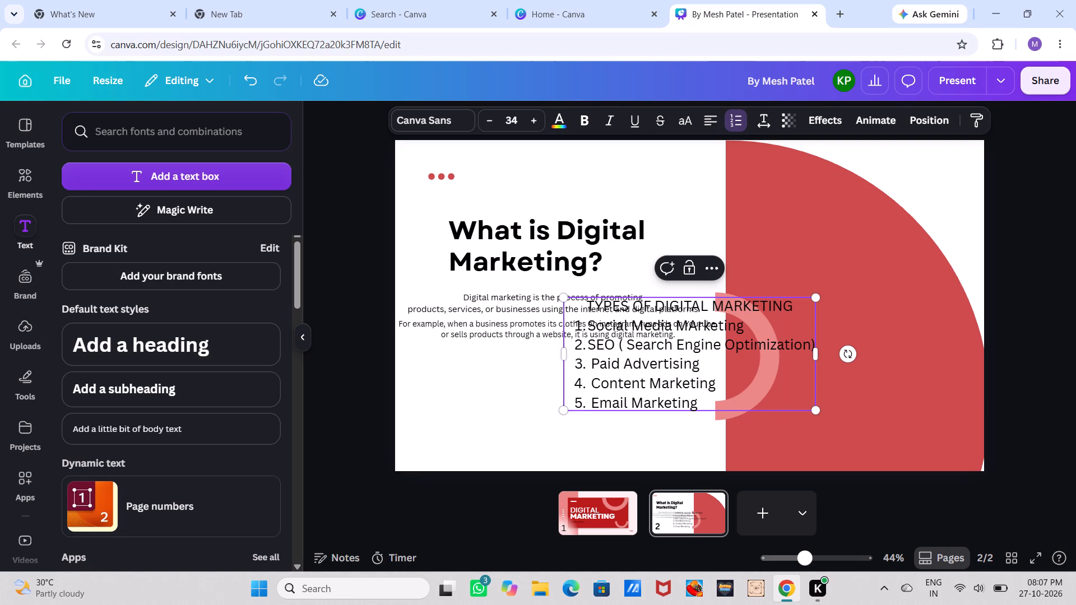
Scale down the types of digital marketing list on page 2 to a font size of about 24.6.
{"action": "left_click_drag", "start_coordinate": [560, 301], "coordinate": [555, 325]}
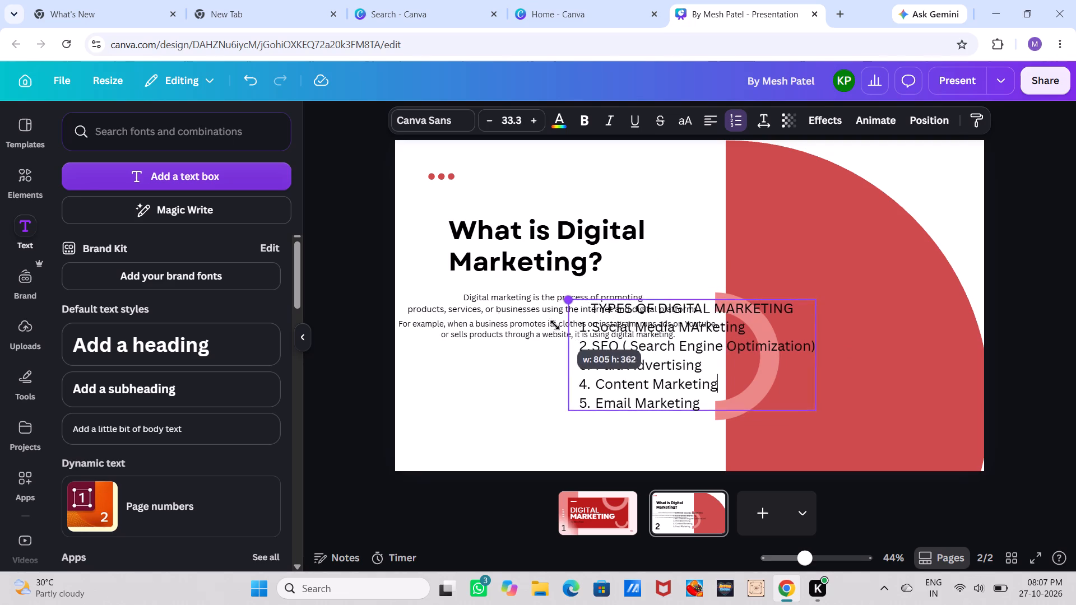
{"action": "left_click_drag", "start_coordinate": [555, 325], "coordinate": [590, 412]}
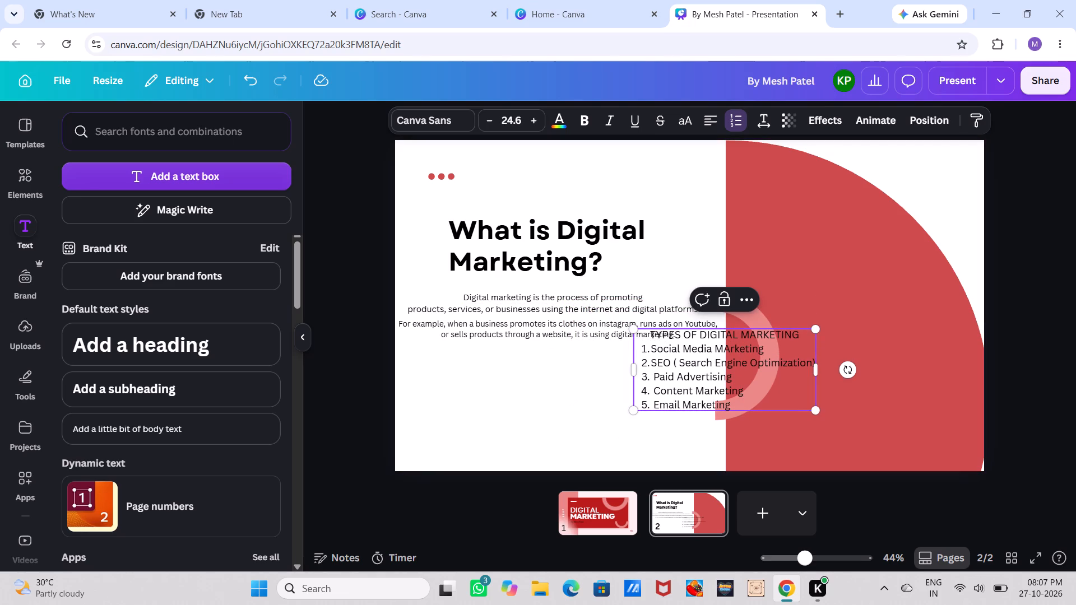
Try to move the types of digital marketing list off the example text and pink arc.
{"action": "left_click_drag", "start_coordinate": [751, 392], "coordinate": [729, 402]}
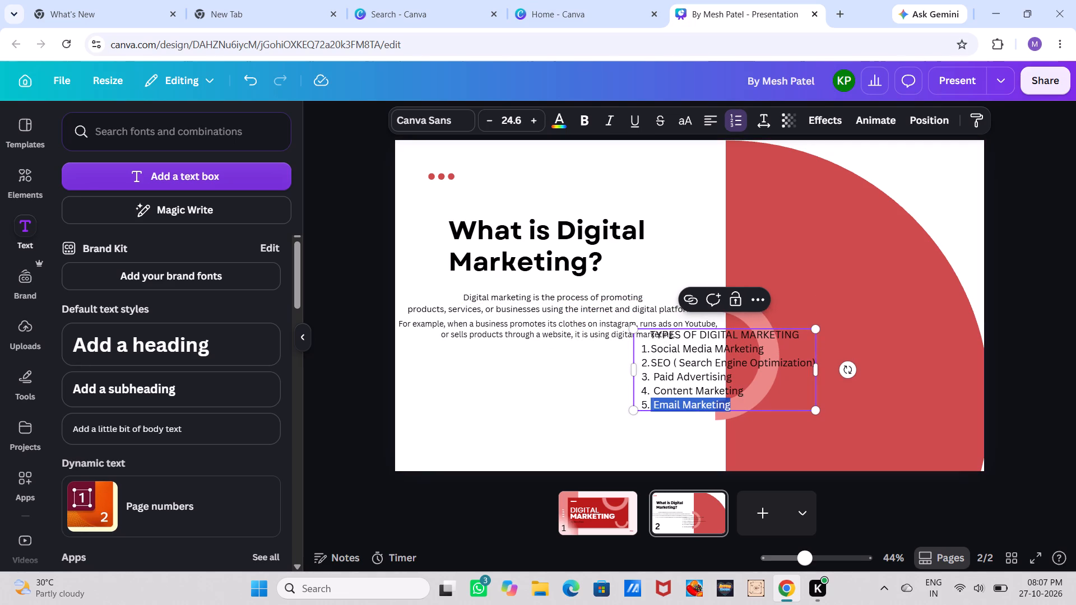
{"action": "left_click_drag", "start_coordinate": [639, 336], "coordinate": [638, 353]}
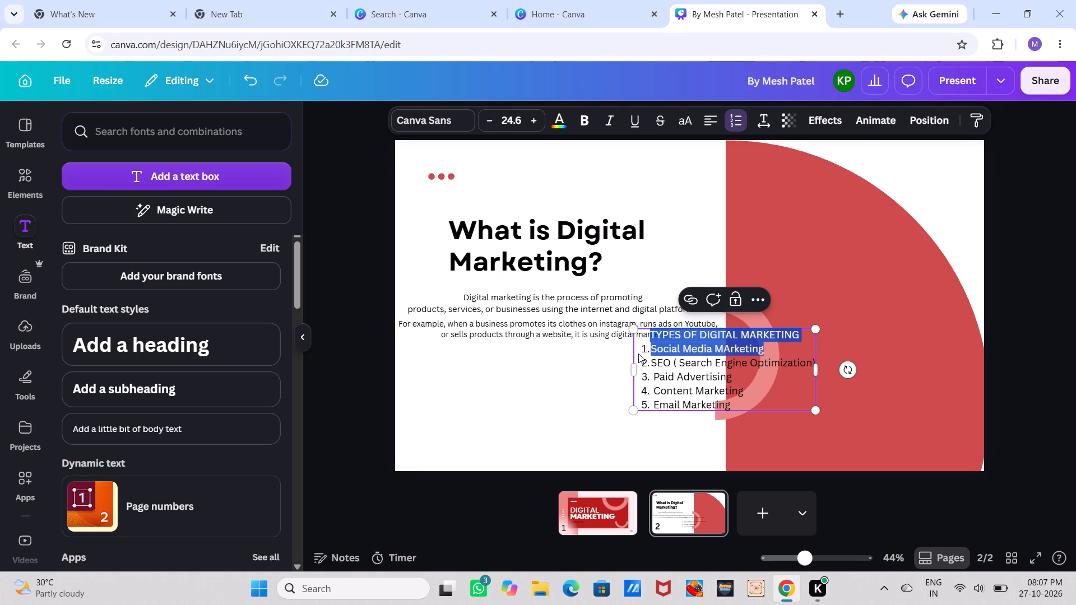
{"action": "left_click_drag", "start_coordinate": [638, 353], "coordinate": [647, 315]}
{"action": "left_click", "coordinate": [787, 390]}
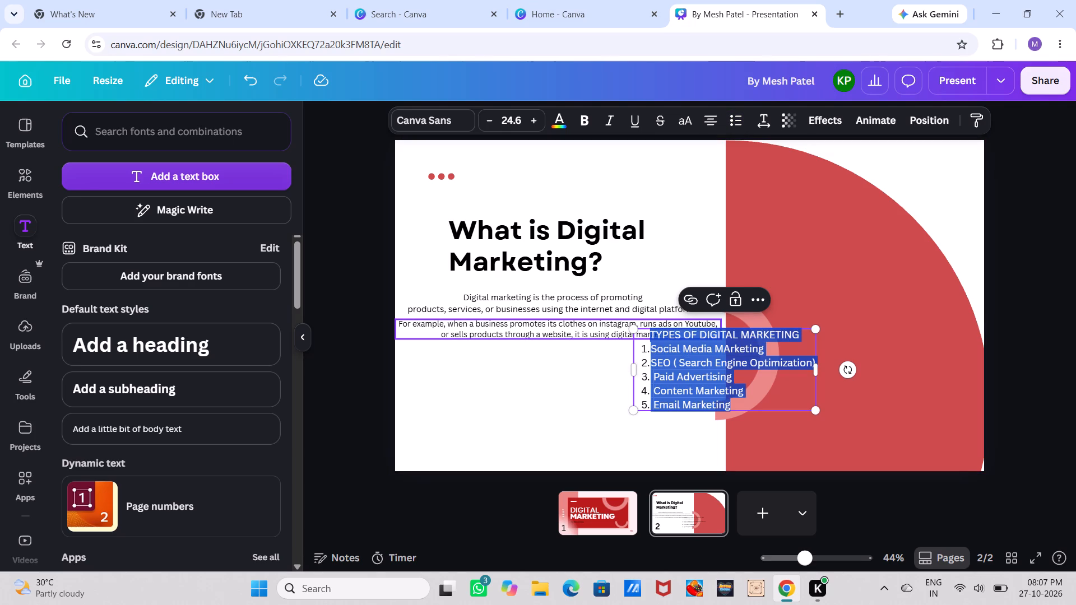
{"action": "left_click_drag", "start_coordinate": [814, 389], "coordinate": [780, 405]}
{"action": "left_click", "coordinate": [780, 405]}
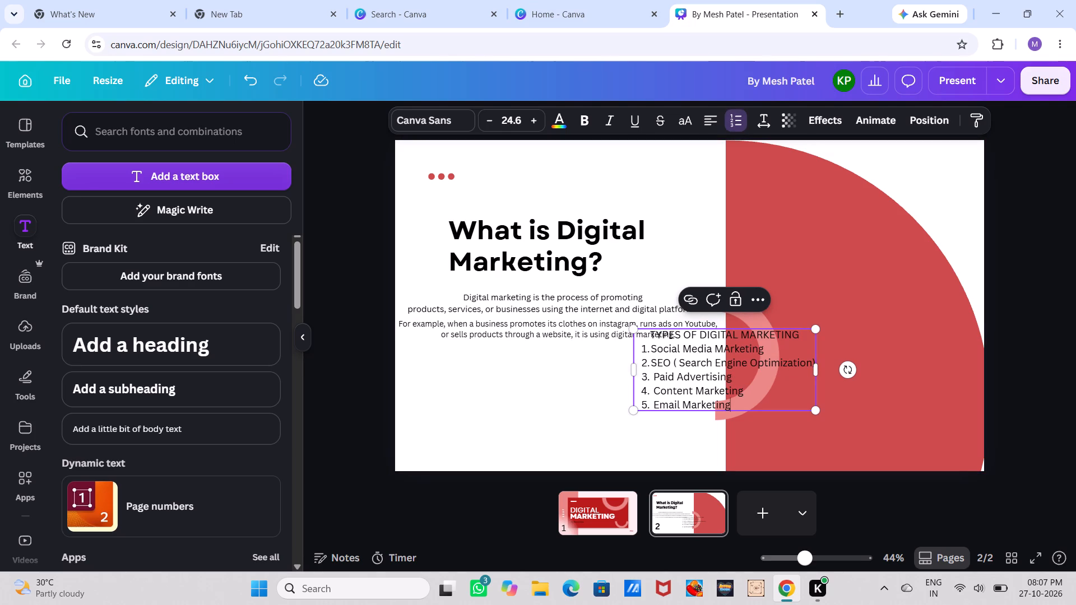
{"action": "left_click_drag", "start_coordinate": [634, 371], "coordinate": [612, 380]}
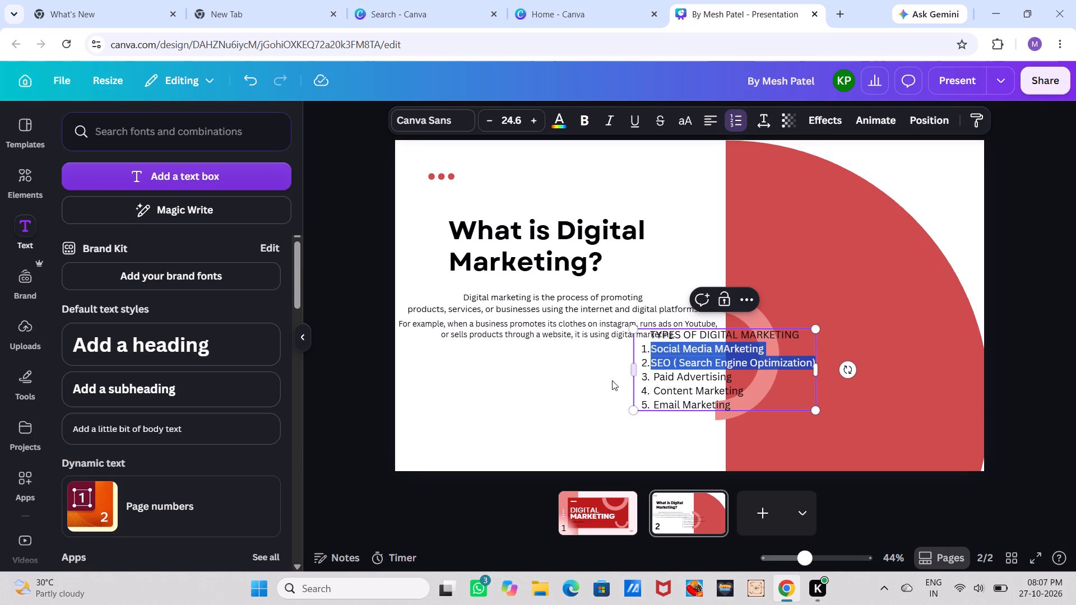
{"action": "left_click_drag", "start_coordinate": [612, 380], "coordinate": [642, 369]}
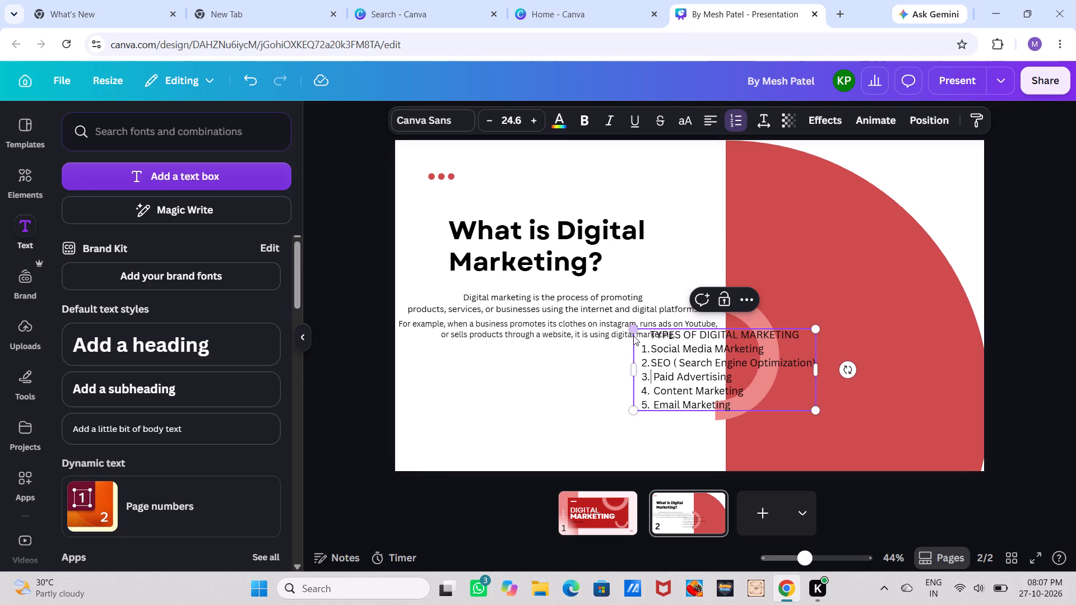
Scale the types of digital marketing list down to a font size of about 20.5.
{"action": "left_click_drag", "start_coordinate": [636, 332], "coordinate": [535, 381]}
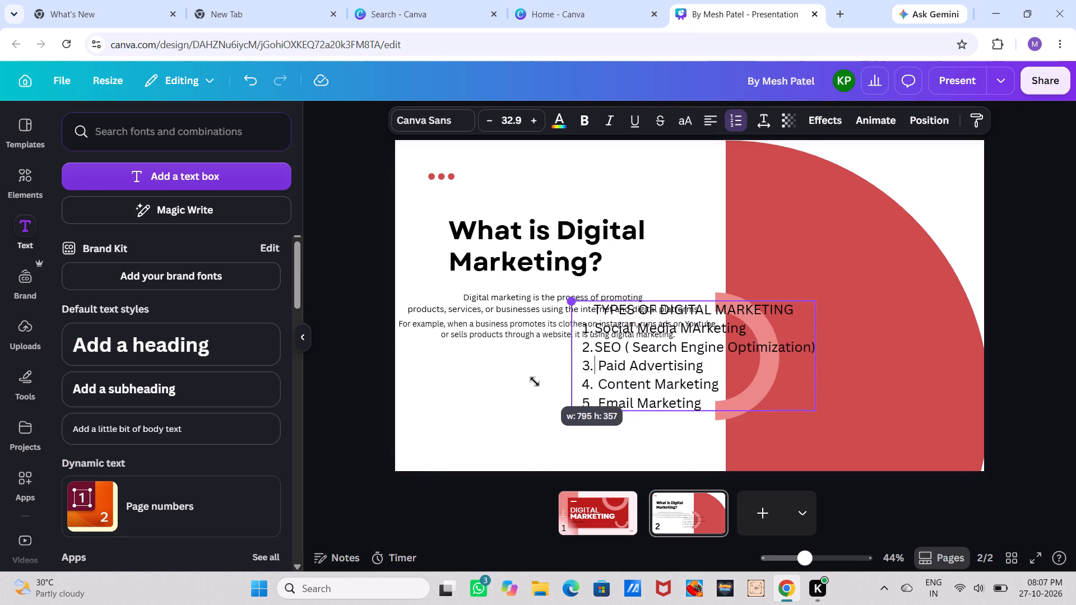
{"action": "left_click_drag", "start_coordinate": [535, 381], "coordinate": [669, 431]}
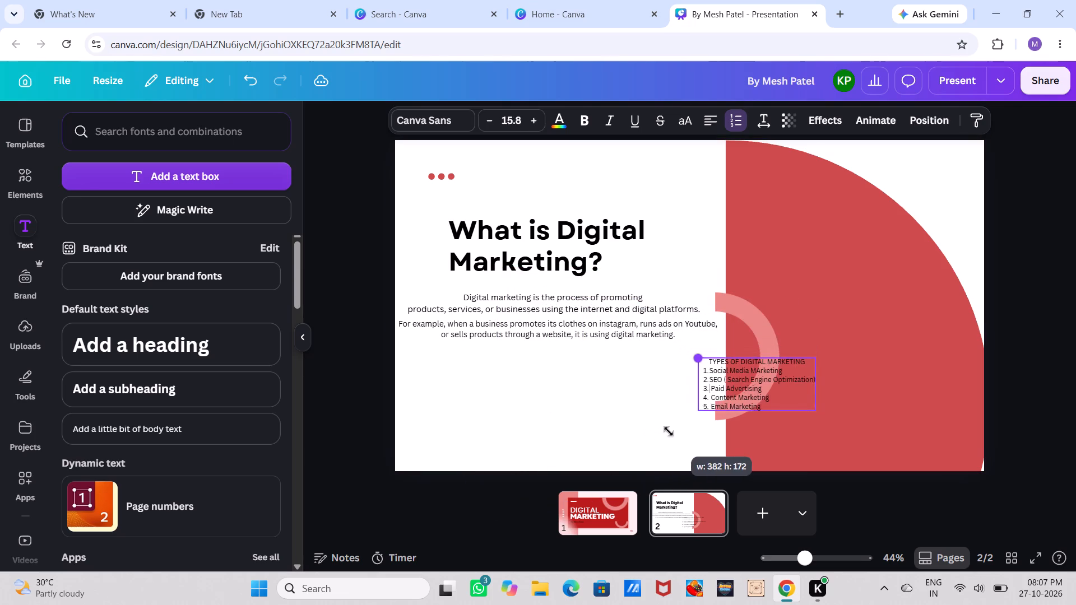
{"action": "left_click_drag", "start_coordinate": [669, 431], "coordinate": [622, 443]}
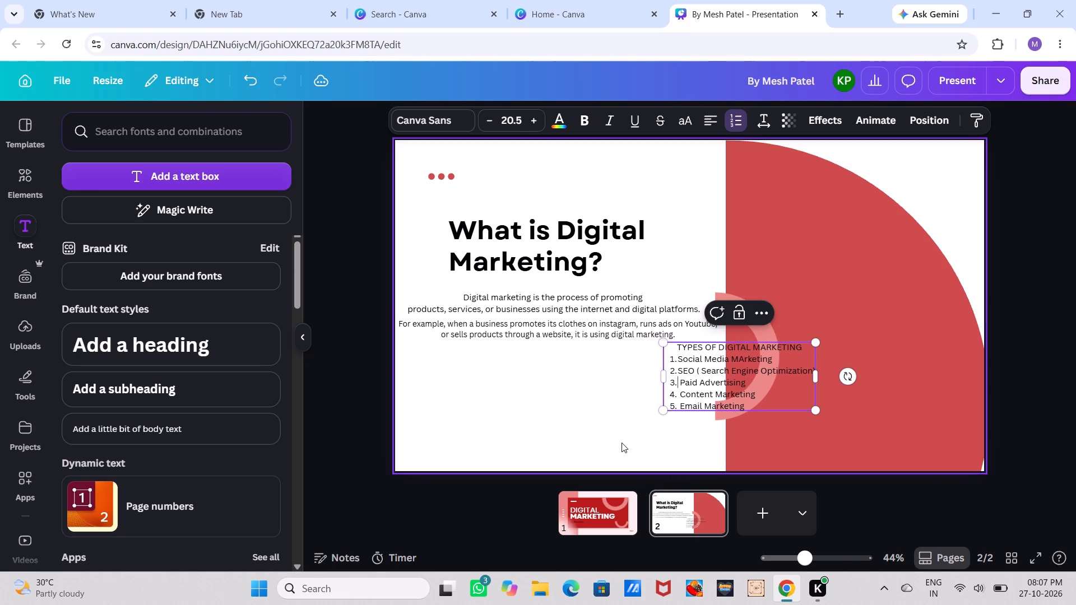
Move the types of digital marketing list onto the white area, directly below the example text.
{"action": "left_click_drag", "start_coordinate": [782, 386], "coordinate": [804, 401]}
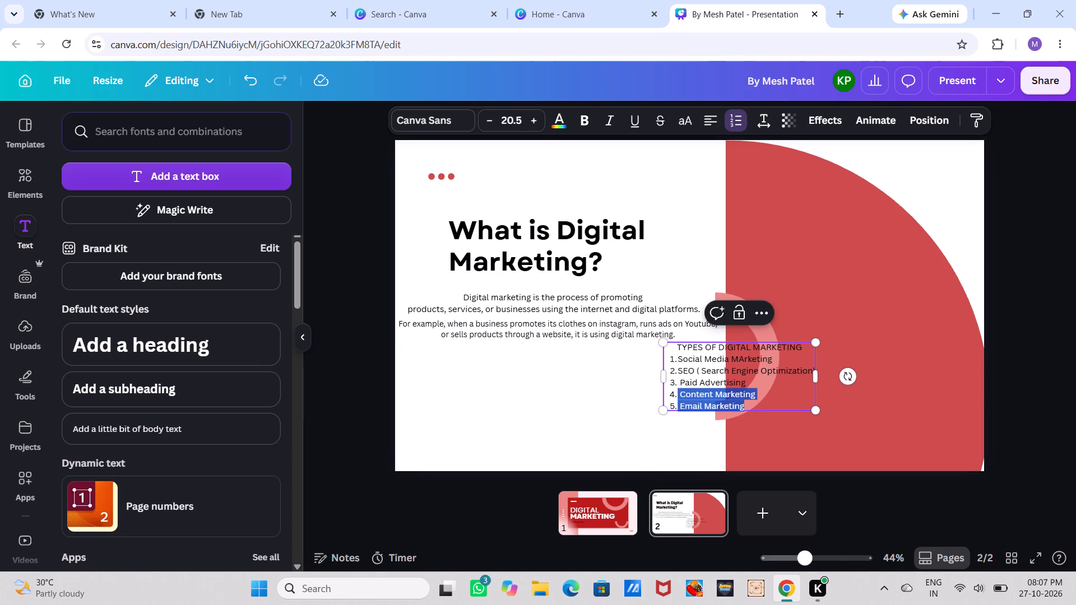
{"action": "left_click_drag", "start_coordinate": [804, 401], "coordinate": [810, 404]}
{"action": "left_click_drag", "start_coordinate": [810, 404], "coordinate": [782, 426]}
{"action": "left_click_drag", "start_coordinate": [785, 411], "coordinate": [563, 418]}
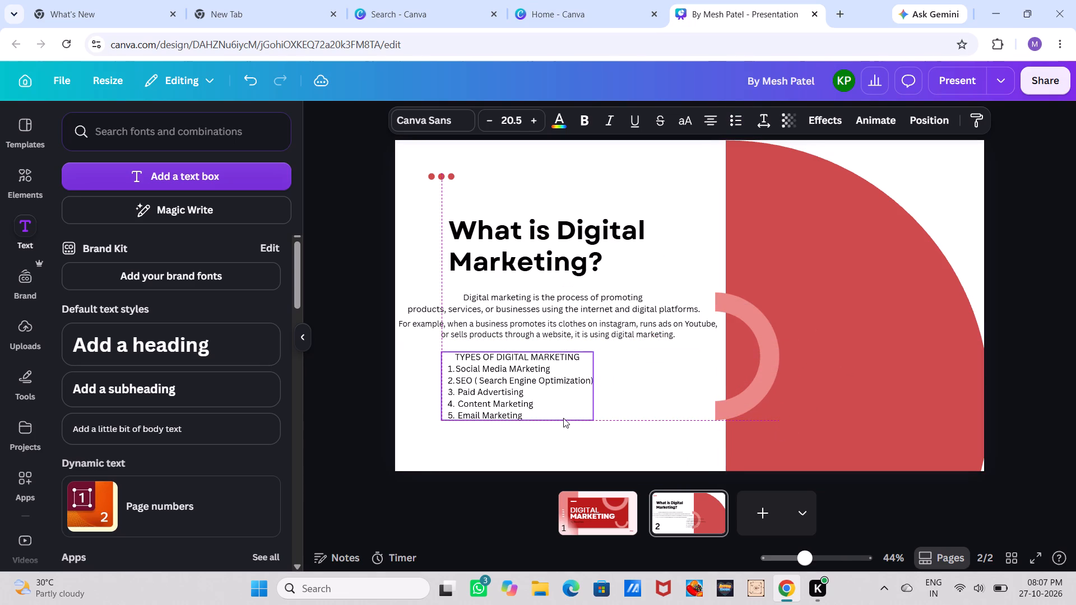
{"action": "left_click_drag", "start_coordinate": [563, 418], "coordinate": [564, 418]}
{"action": "left_click", "coordinate": [571, 440]}
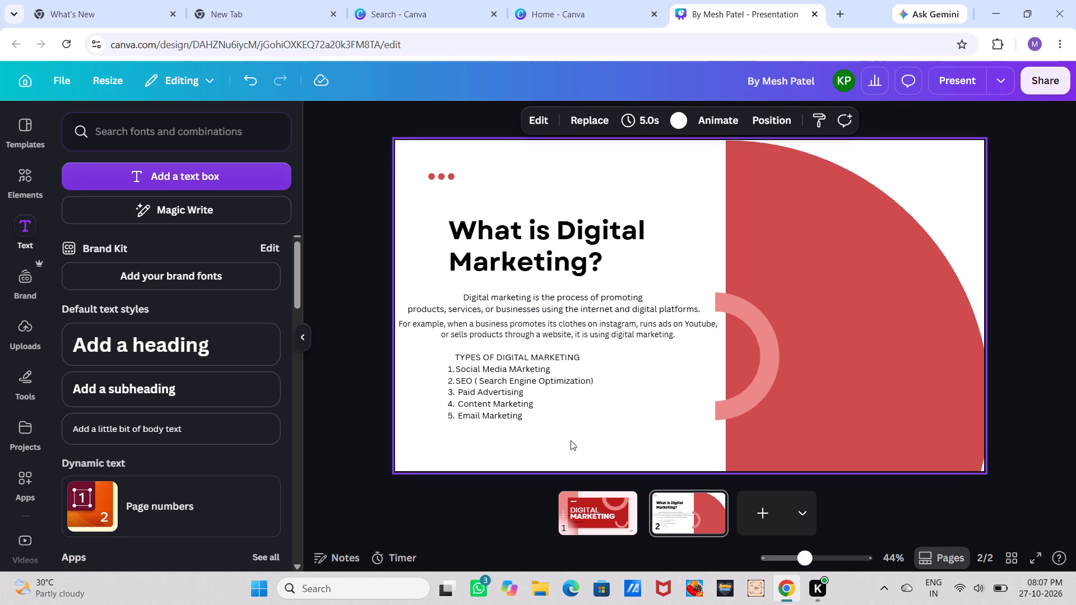
Widen the types of digital marketing text box and enlarge its text to about size 23.
{"action": "left_click", "coordinate": [536, 398]}
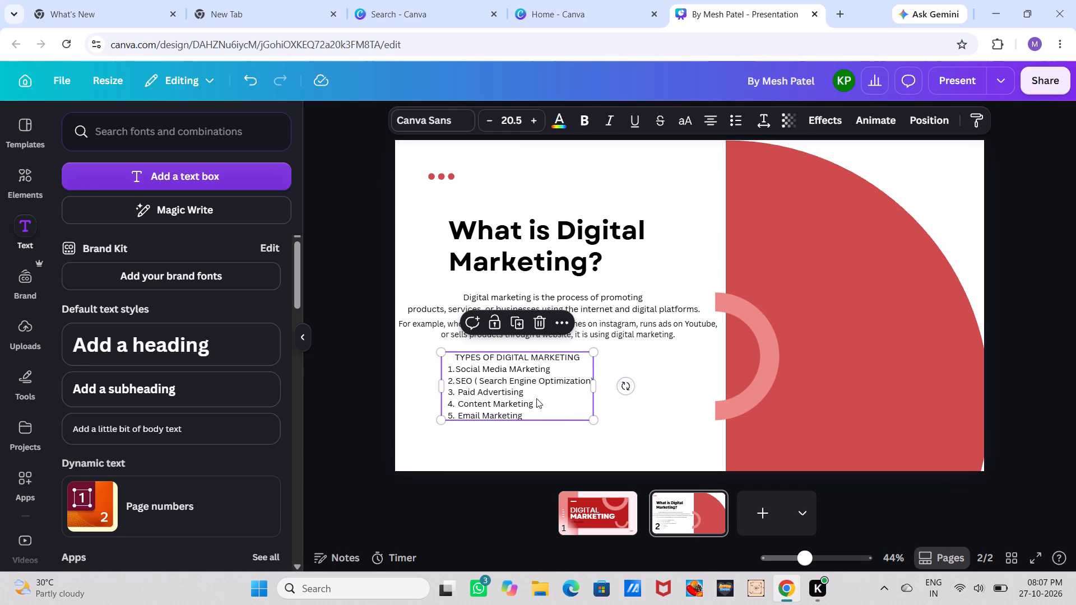
{"action": "left_click_drag", "start_coordinate": [593, 415], "coordinate": [615, 426]}
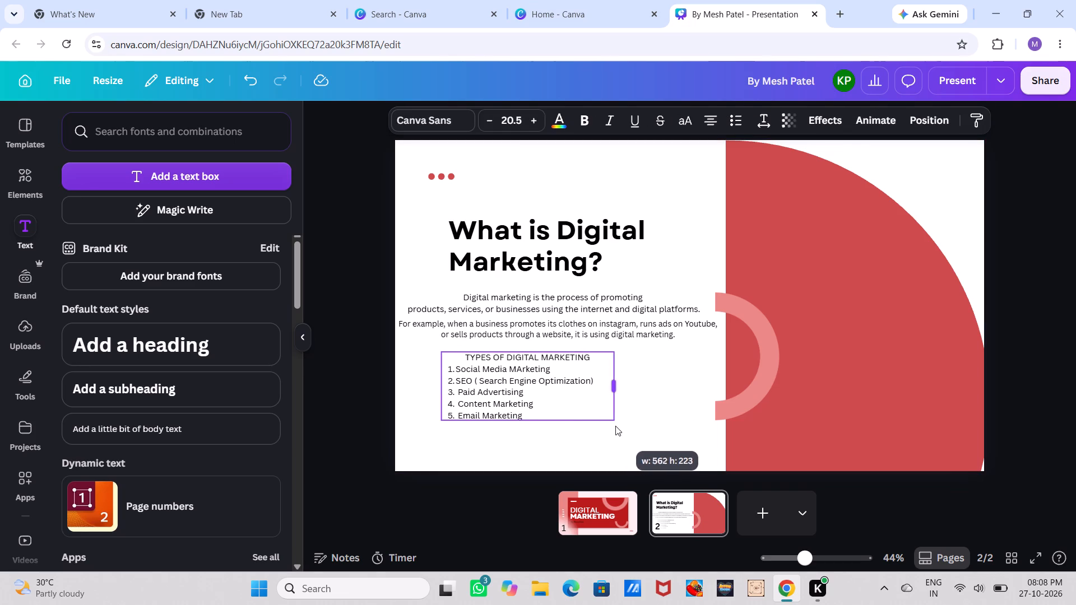
{"action": "left_click_drag", "start_coordinate": [615, 426], "coordinate": [625, 427]}
{"action": "left_click", "coordinate": [625, 427]}
{"action": "left_click_drag", "start_coordinate": [625, 427], "coordinate": [628, 435]}
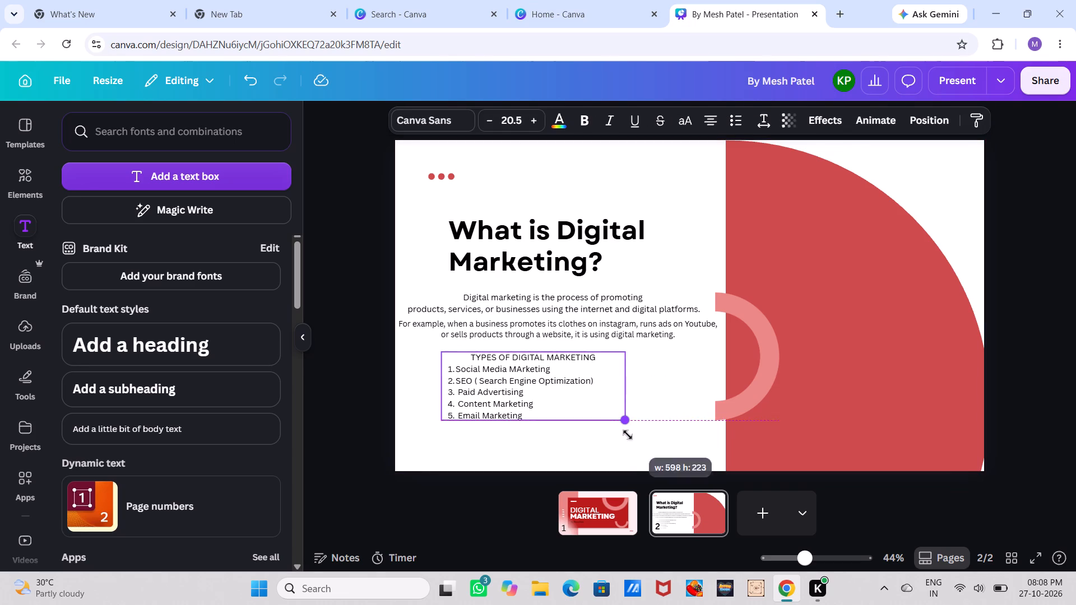
{"action": "left_click_drag", "start_coordinate": [628, 435], "coordinate": [635, 468]}
{"action": "left_click", "coordinate": [490, 507]}
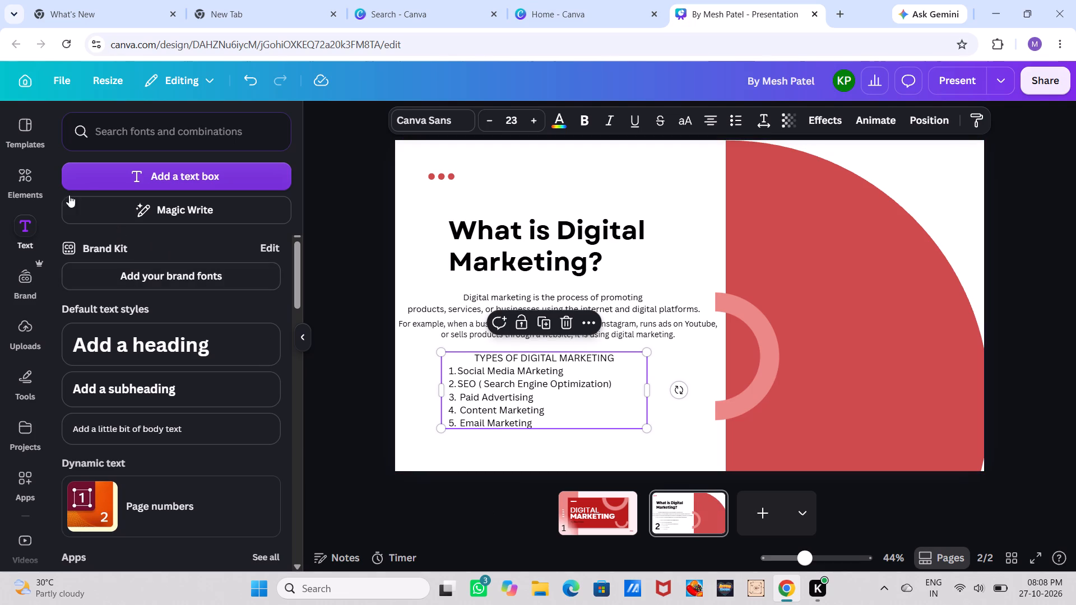
Search the elements library for "camera frame".
{"action": "left_click", "coordinate": [37, 189]}
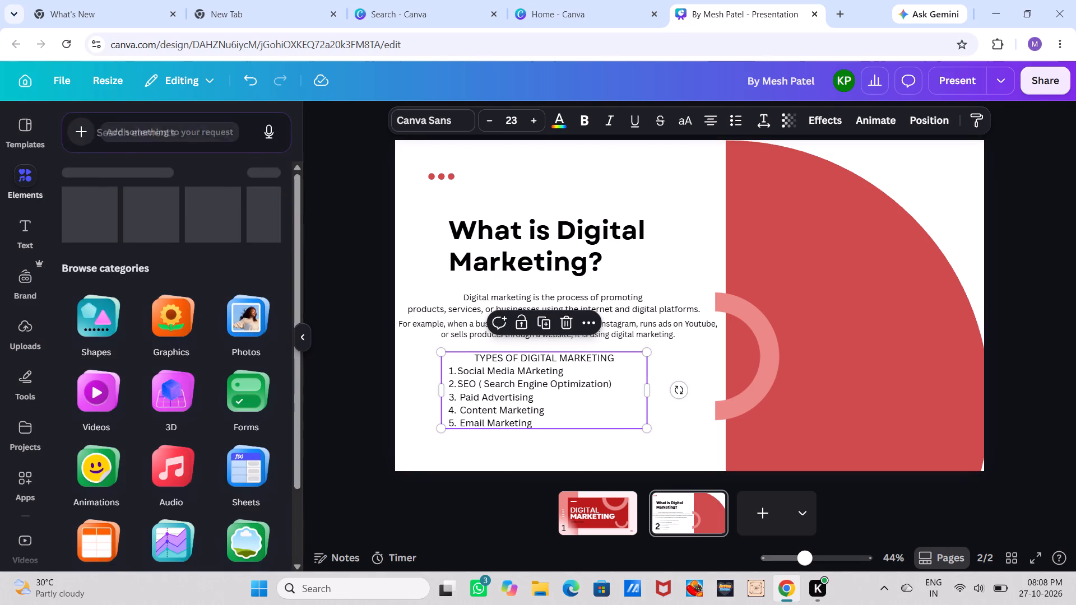
{"action": "left_click", "coordinate": [99, 135]}
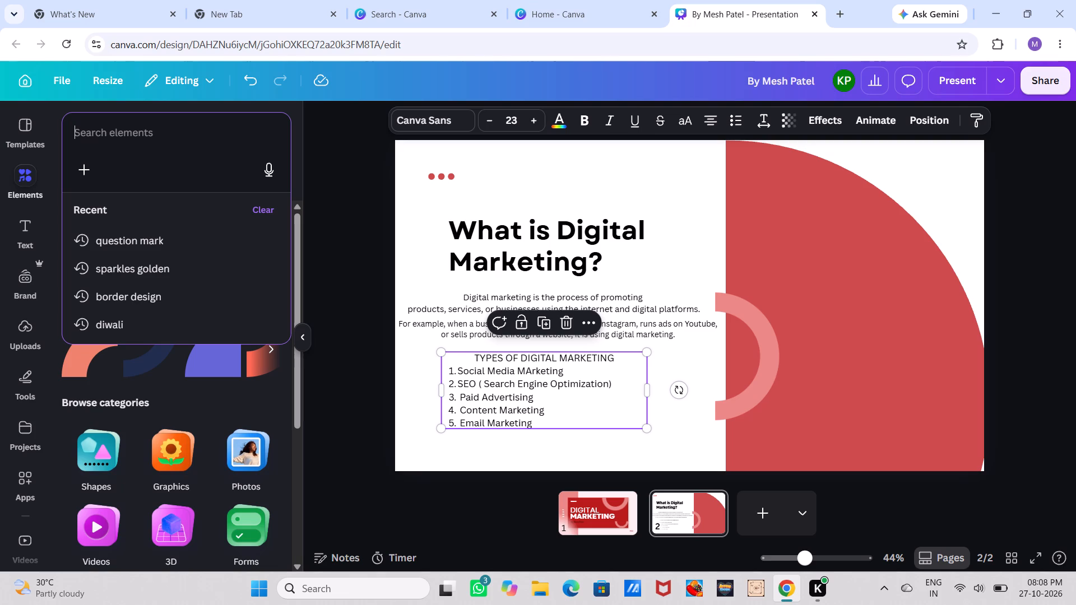
{"action": "type", "text": "camera"}
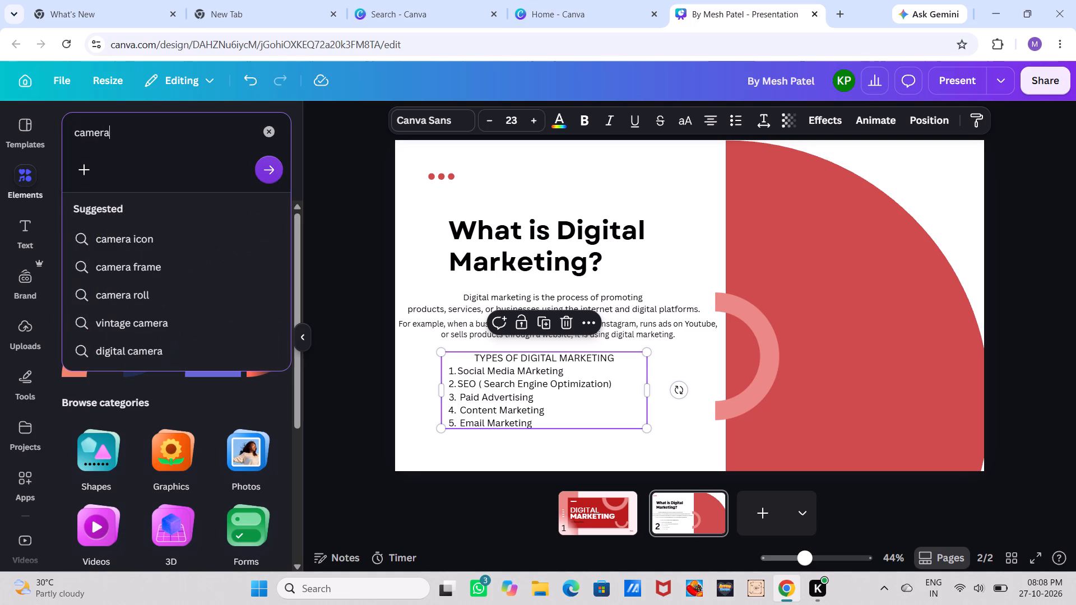
{"action": "left_click", "coordinate": [154, 266]}
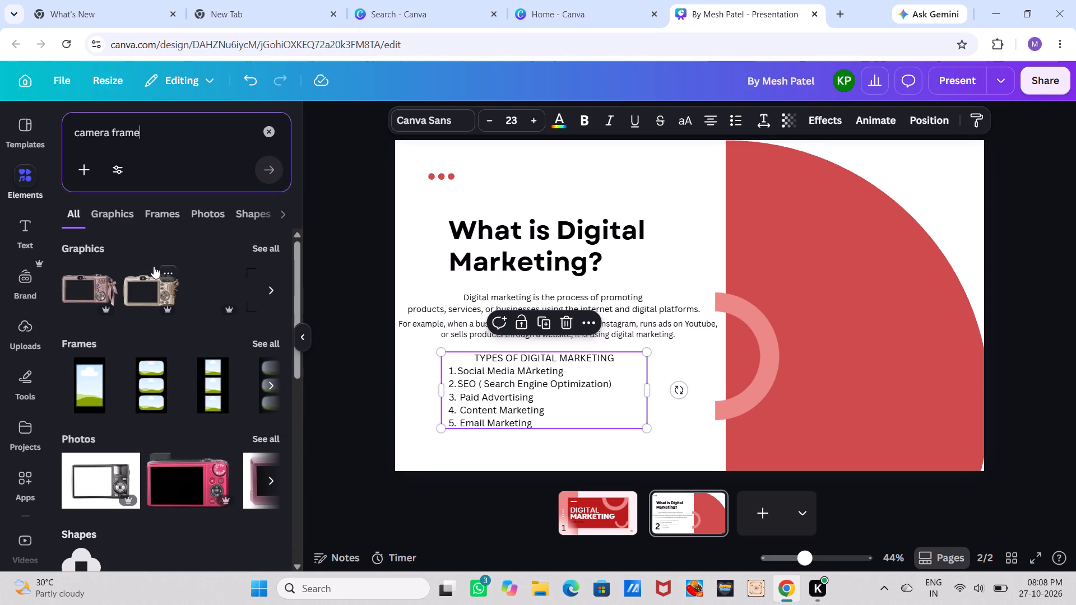
Replace the elements search with "a person holding camera".
{"action": "key", "text": "BackSpace"}
{"action": "key", "text": "BackSpace"}
{"action": "key", "text": "BackSpace"}
{"action": "key", "text": "BackSpace"}
{"action": "key", "text": "BackSpace"}
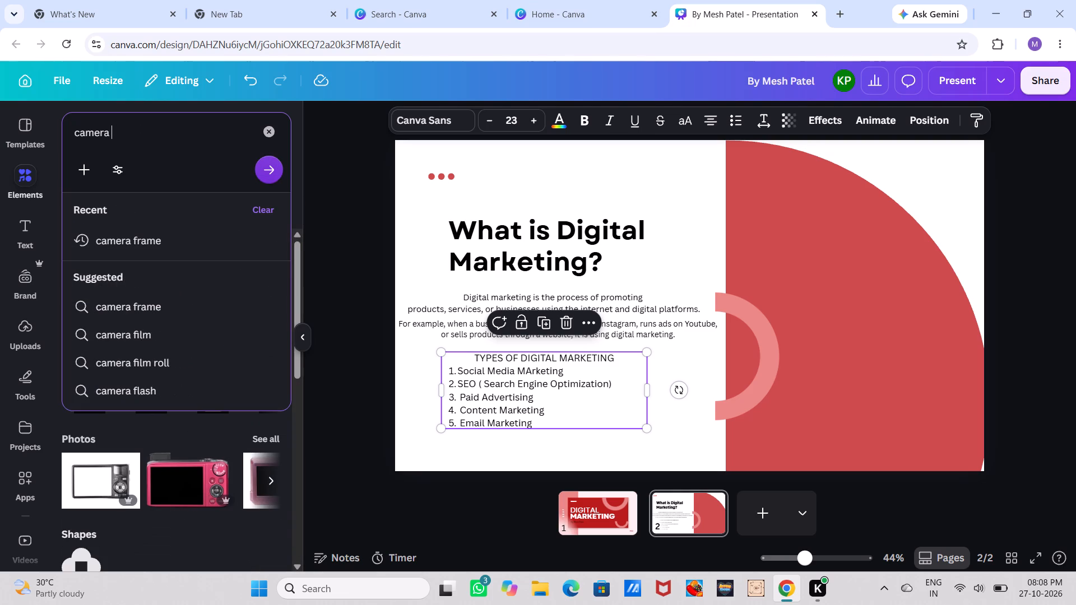
{"action": "key", "text": "BackSpace"}
{"action": "key", "text": "BackSpace"}
{"action": "key", "text": "BackSpace"}
{"action": "key", "text": "BackSpace"}
{"action": "key", "text": "BackSpace"}
{"action": "key", "text": "BackSpace"}
{"action": "key", "text": "BackSpace"}
{"action": "key", "text": "BackSpace"}
{"action": "key", "text": "BackSpace"}
{"action": "key", "text": "BackSpace"}
{"action": "key", "text": "BackSpace"}
{"action": "key", "text": "BackSpace"}
{"action": "key", "text": "BackSpace"}
{"action": "key", "text": "BackSpace"}
{"action": "key", "text": "BackSpace"}
{"action": "key", "text": "BackSpace"}
{"action": "key", "text": "BackSpace"}
{"action": "key", "text": "BackSpace"}
{"action": "key", "text": "BackSpace"}
{"action": "key", "text": "BackSpace"}
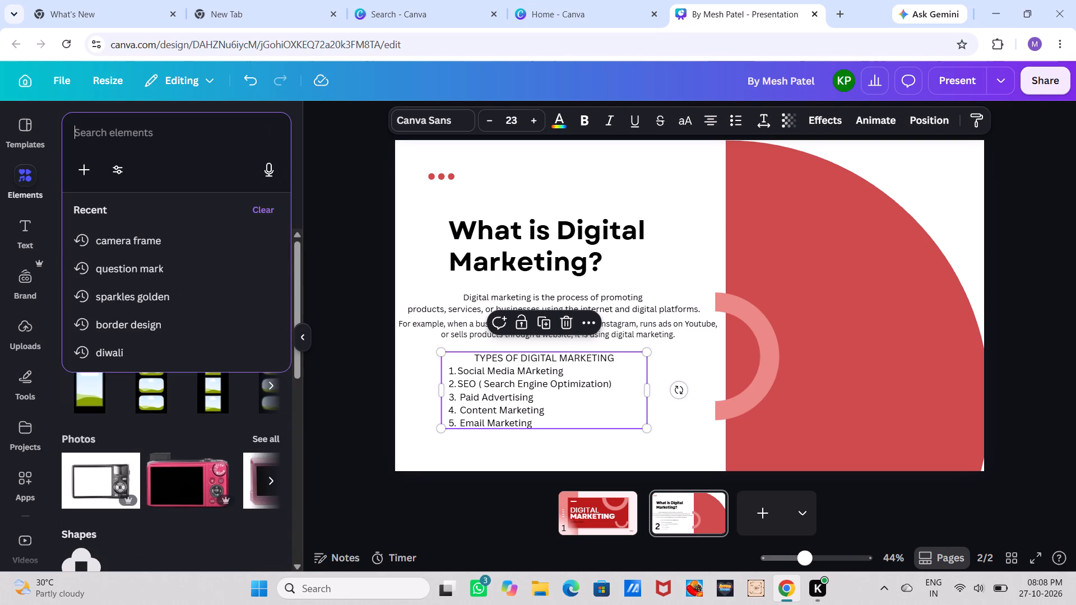
{"action": "type", "text": "a person holding camera"}
{"action": "key", "text": "Return"}
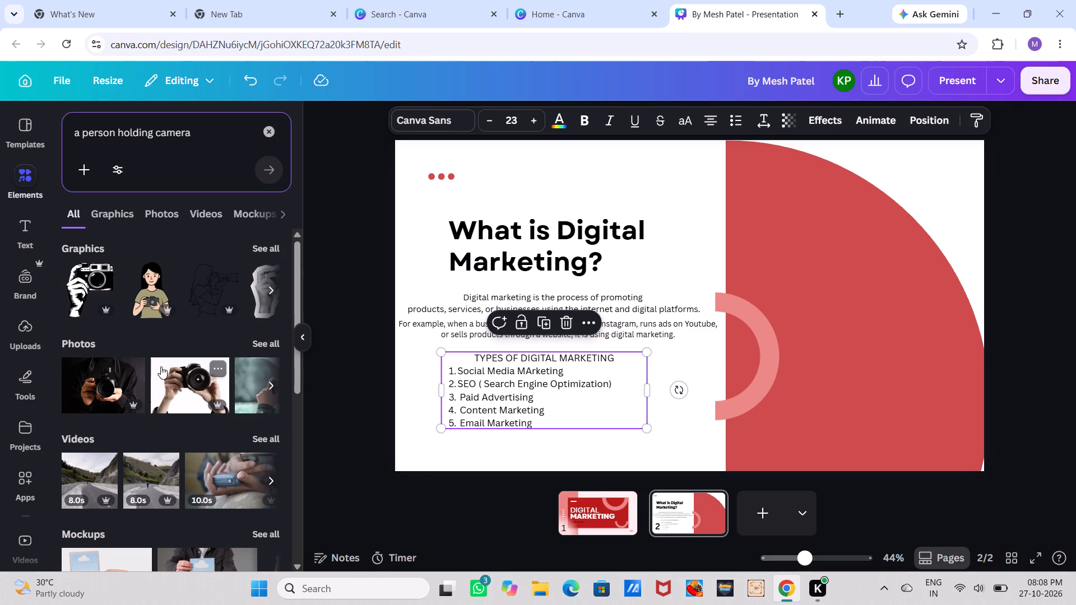
Browse the photo results and the other result categories for a suitable picture of a person holding a camera.
{"action": "left_click", "coordinate": [271, 388]}
{"action": "left_click", "coordinate": [271, 388]}
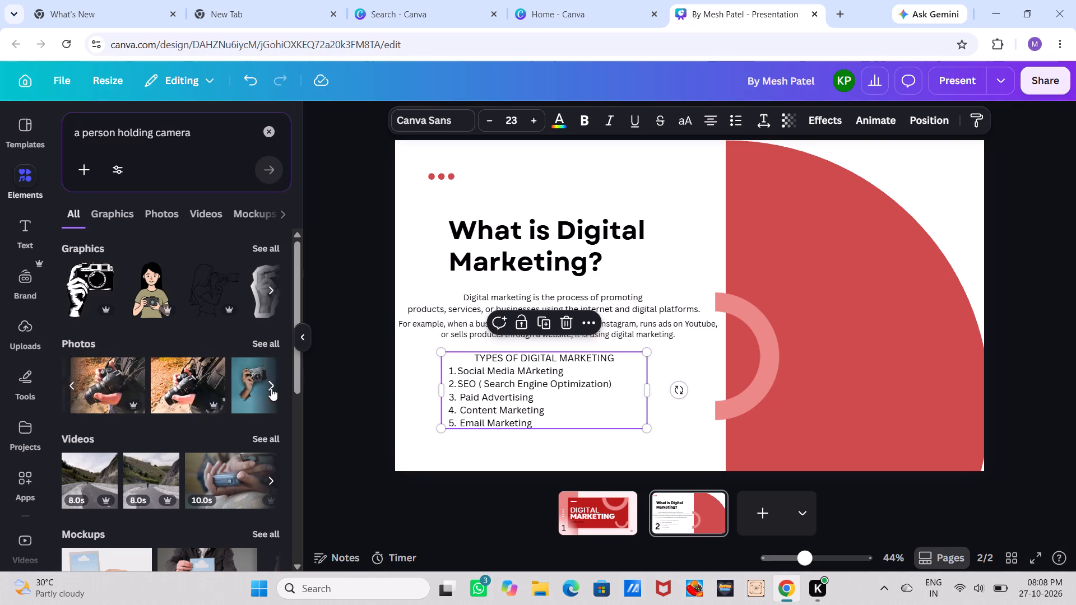
{"action": "left_click", "coordinate": [271, 388]}
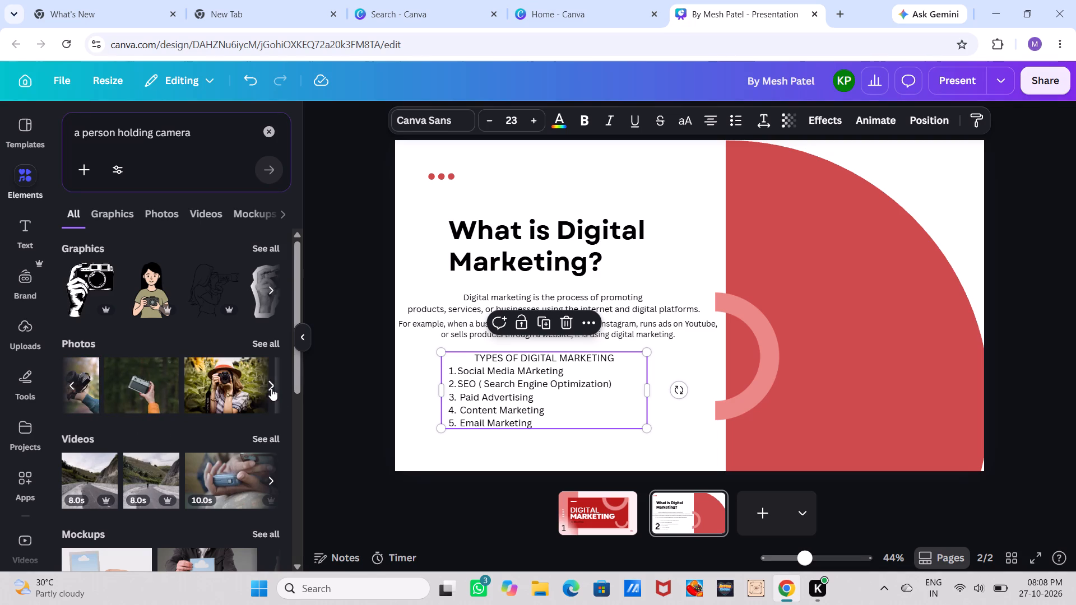
{"action": "left_click", "coordinate": [271, 388]}
{"action": "left_click", "coordinate": [271, 388]}
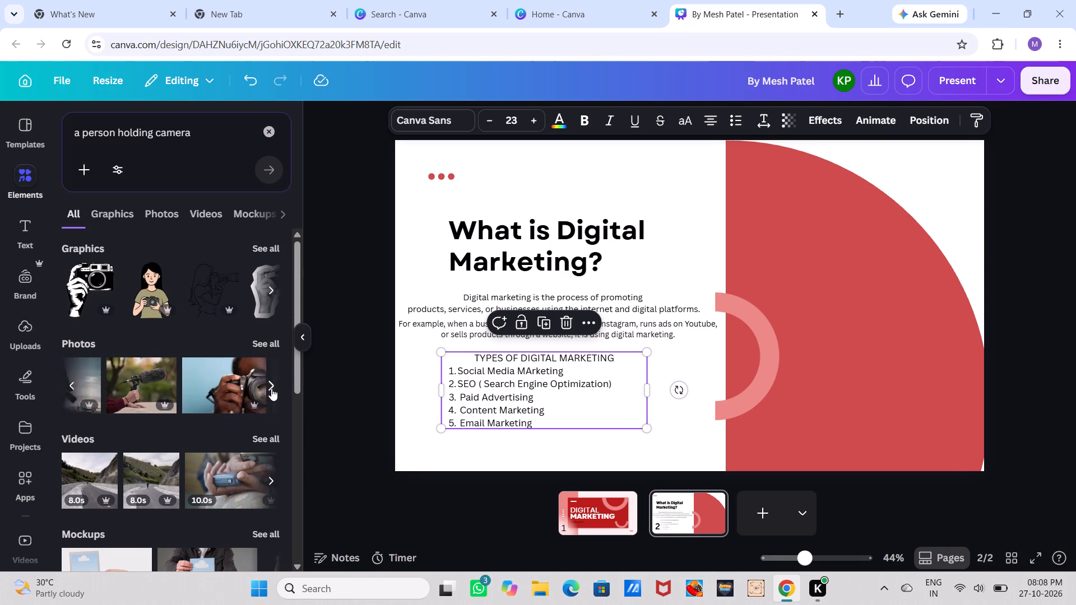
{"action": "triple_click", "coordinate": [300, 563]}
{"action": "triple_click", "coordinate": [300, 563]}
{"action": "double_click", "coordinate": [300, 563]}
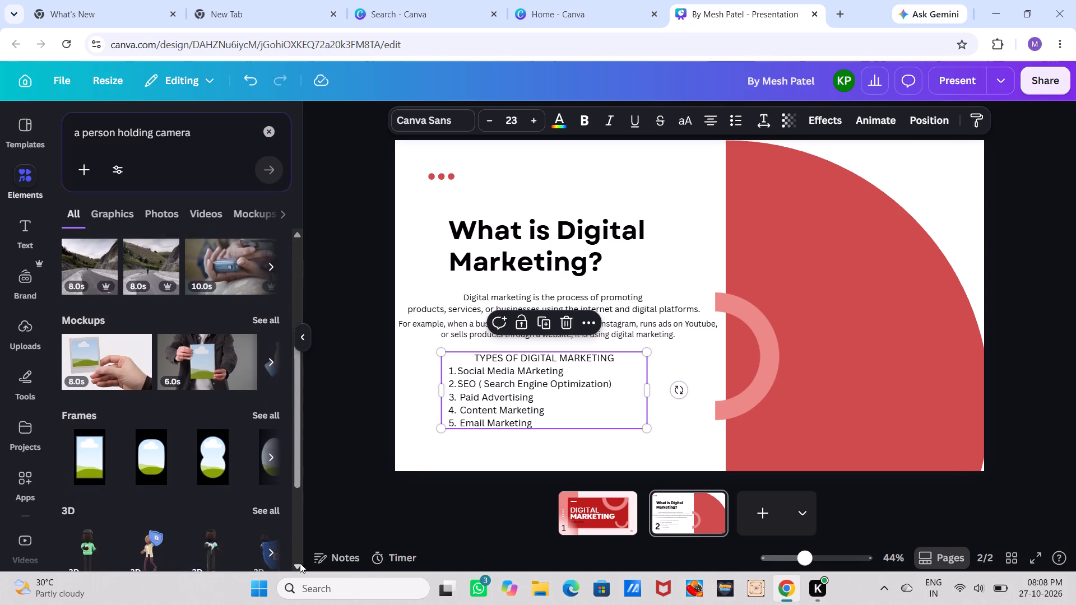
{"action": "triple_click", "coordinate": [300, 563]}
{"action": "triple_click", "coordinate": [300, 563]}
{"action": "double_click", "coordinate": [300, 563]}
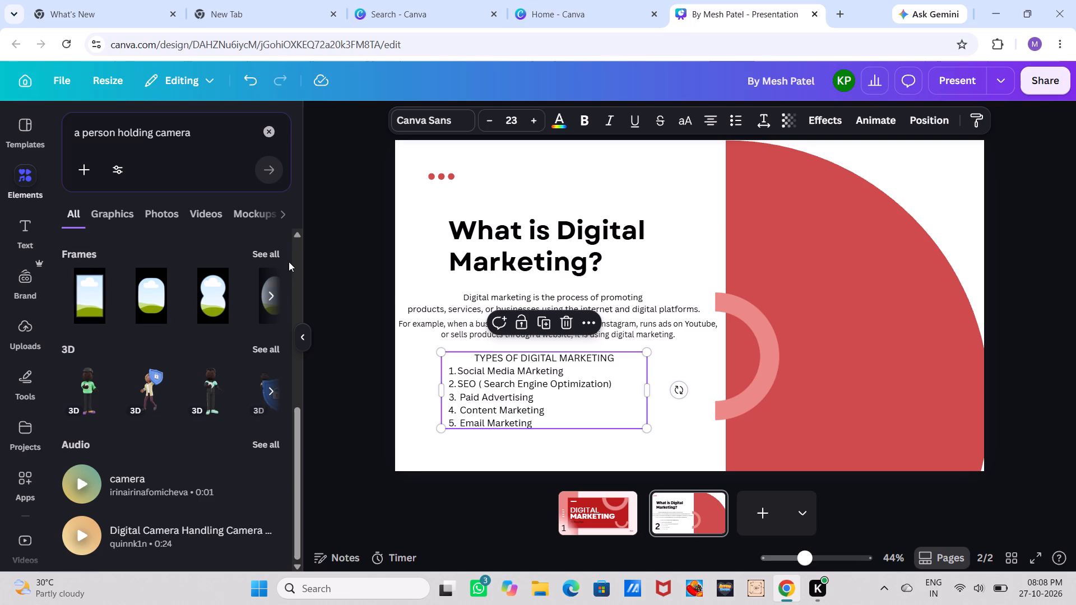
{"action": "triple_click", "coordinate": [299, 231]}
{"action": "triple_click", "coordinate": [299, 231]}
{"action": "triple_click", "coordinate": [299, 231]}
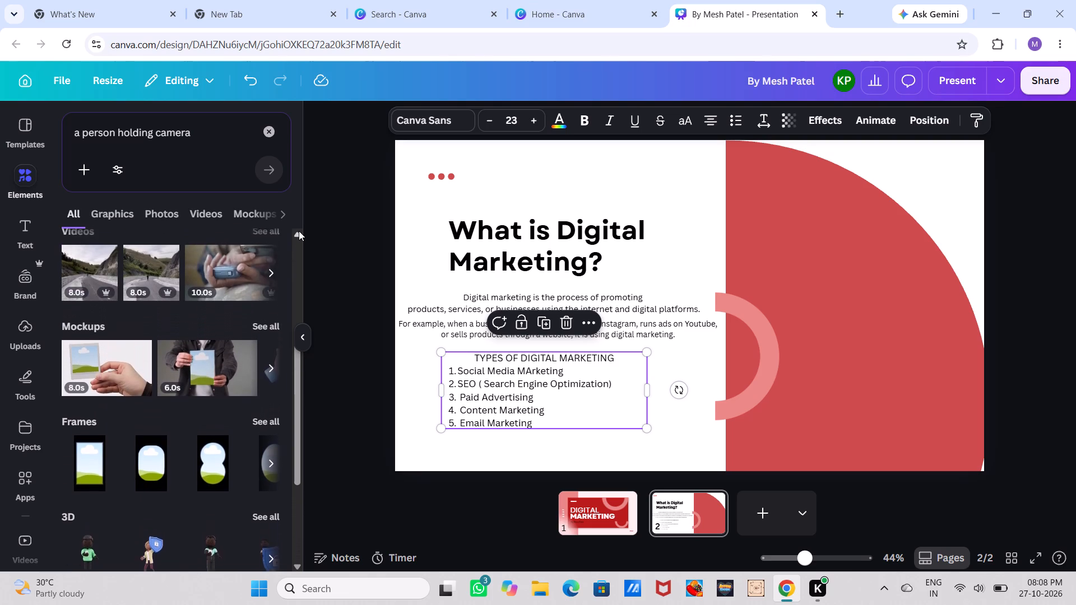
{"action": "double_click", "coordinate": [299, 231]}
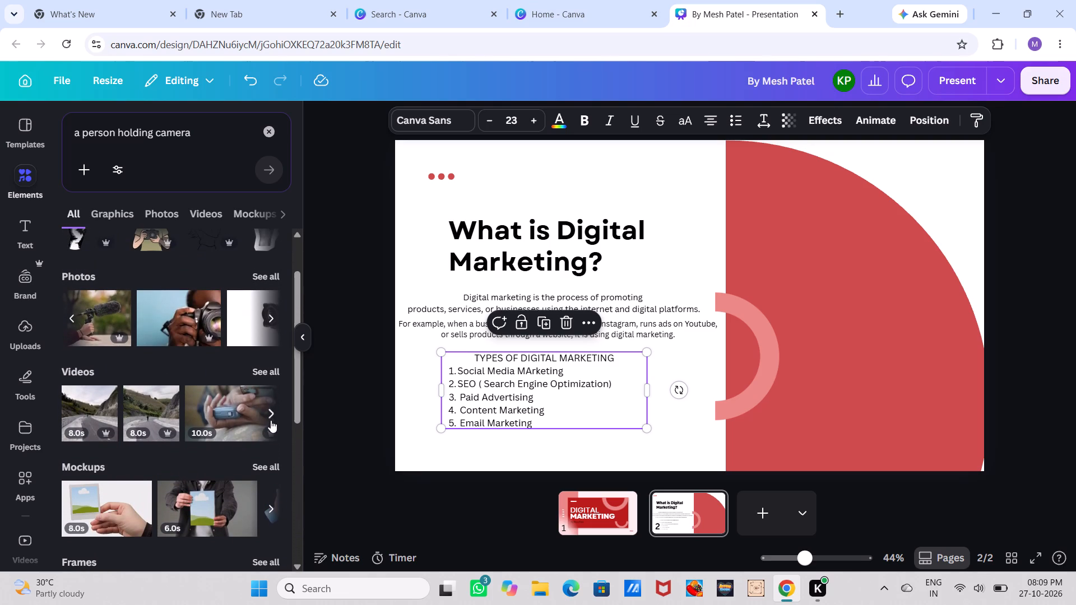
Insert the 10-second video of hands filming with a phone from the video results onto page 2.
{"action": "left_click", "coordinate": [269, 415]}
{"action": "left_click", "coordinate": [269, 415]}
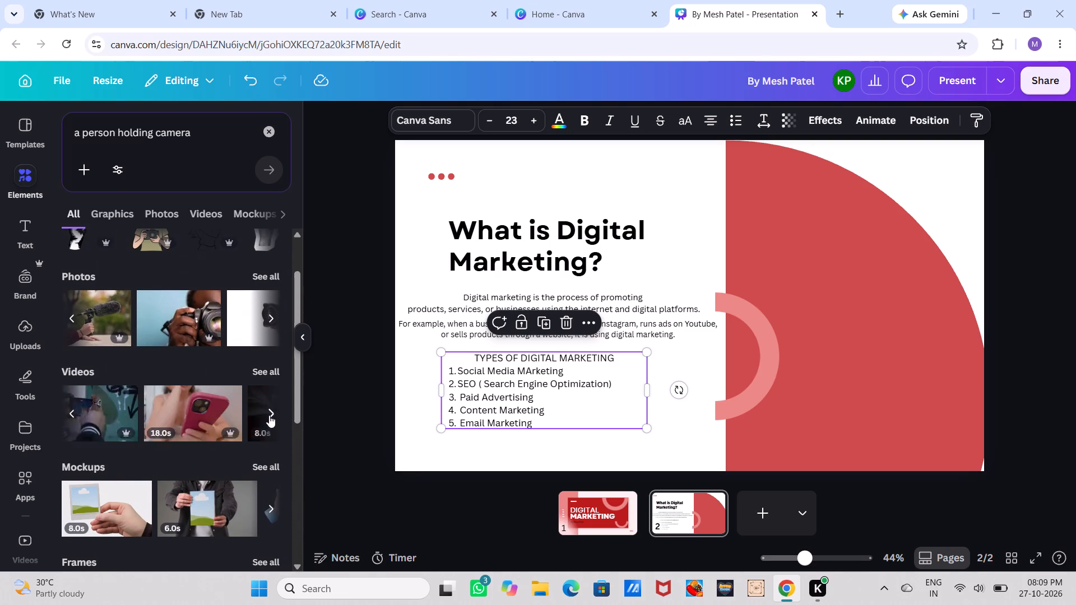
{"action": "left_click", "coordinate": [71, 407]}
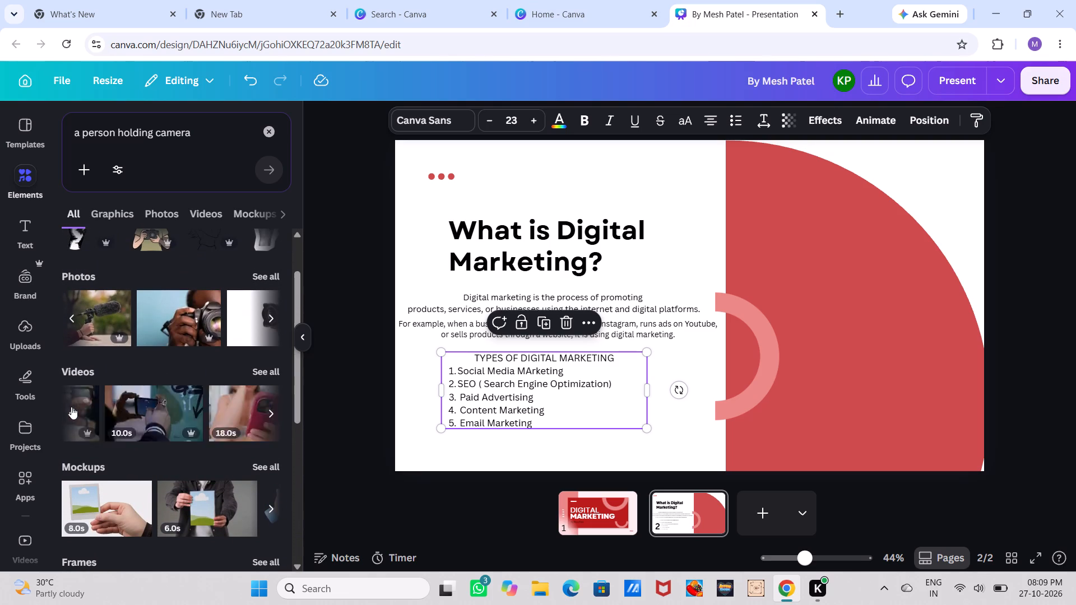
{"action": "left_click", "coordinate": [202, 404]}
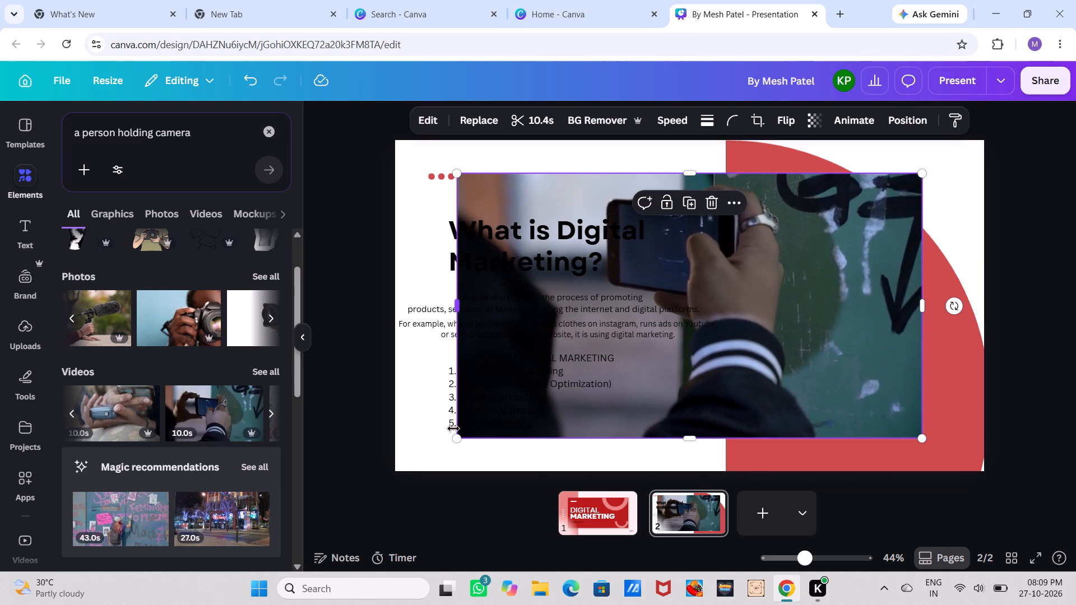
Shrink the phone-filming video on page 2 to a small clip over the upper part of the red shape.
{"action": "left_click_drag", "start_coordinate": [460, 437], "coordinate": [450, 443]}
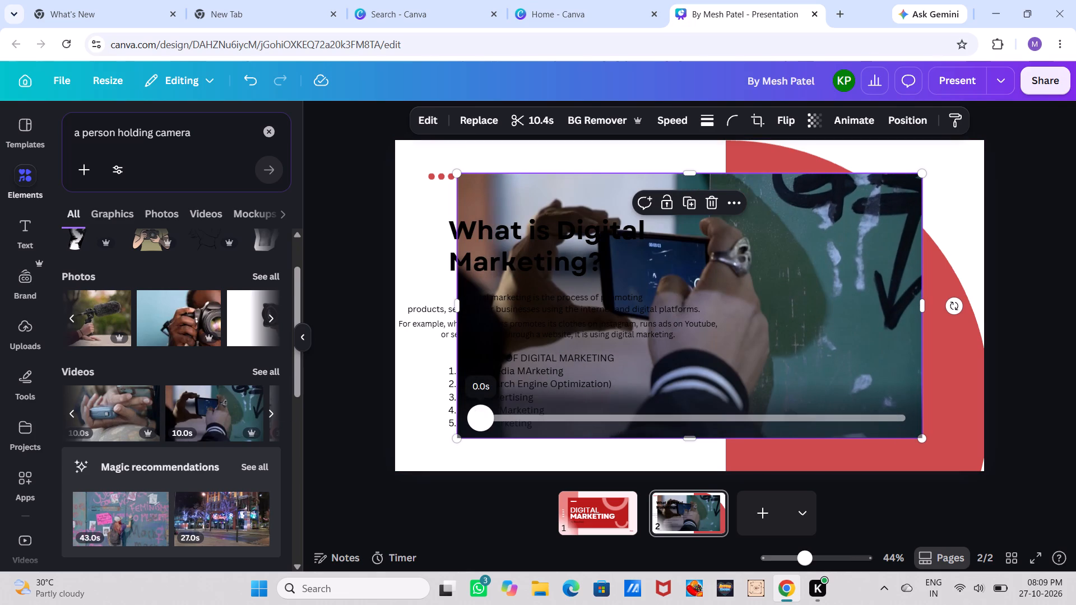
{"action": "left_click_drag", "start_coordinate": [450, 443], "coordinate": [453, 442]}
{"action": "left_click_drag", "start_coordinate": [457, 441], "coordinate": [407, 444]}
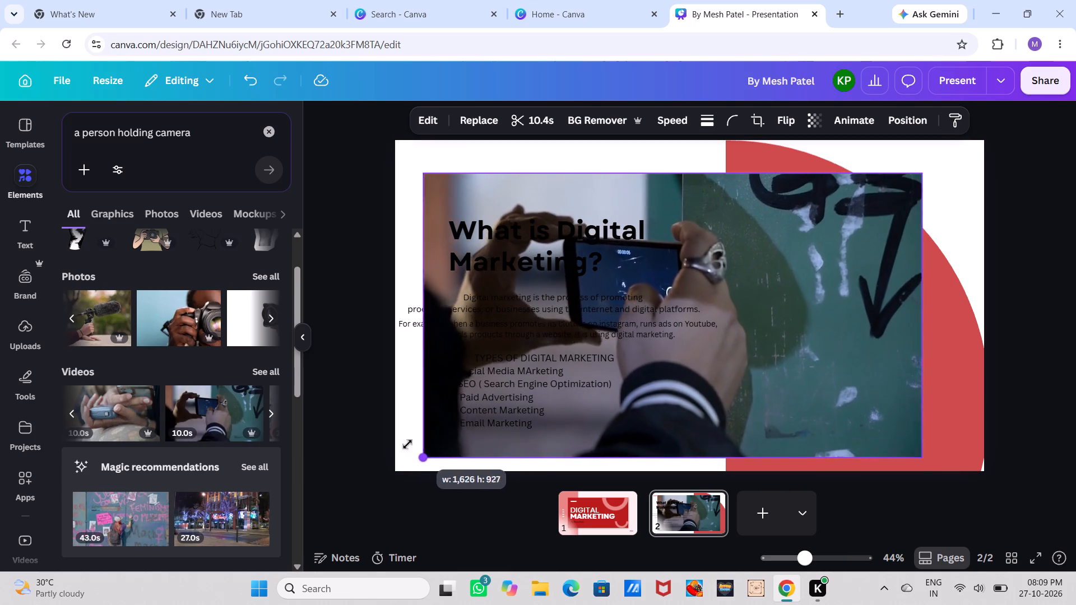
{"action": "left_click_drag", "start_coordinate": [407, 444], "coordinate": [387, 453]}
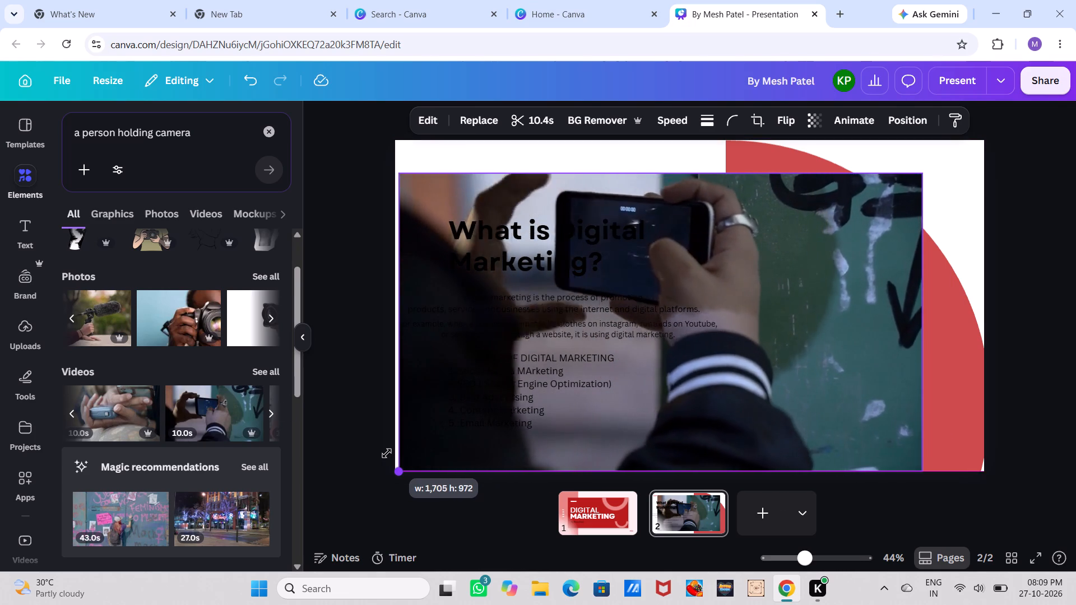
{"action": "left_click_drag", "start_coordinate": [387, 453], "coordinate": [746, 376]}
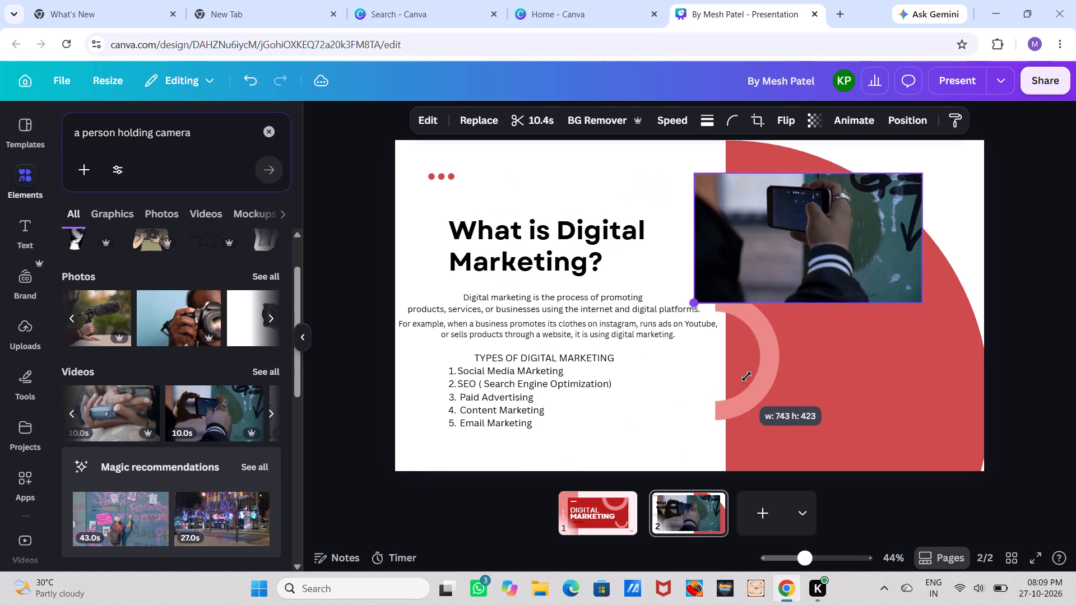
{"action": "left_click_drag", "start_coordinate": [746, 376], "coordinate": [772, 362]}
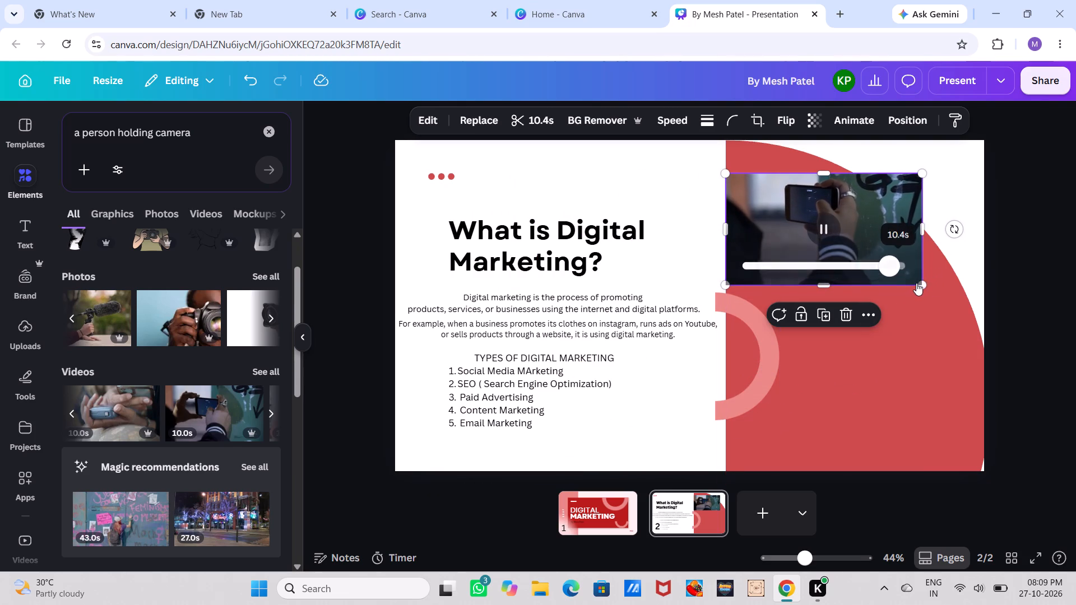
Delete the phone-filming video from page 2.
{"action": "key", "text": "Delete"}
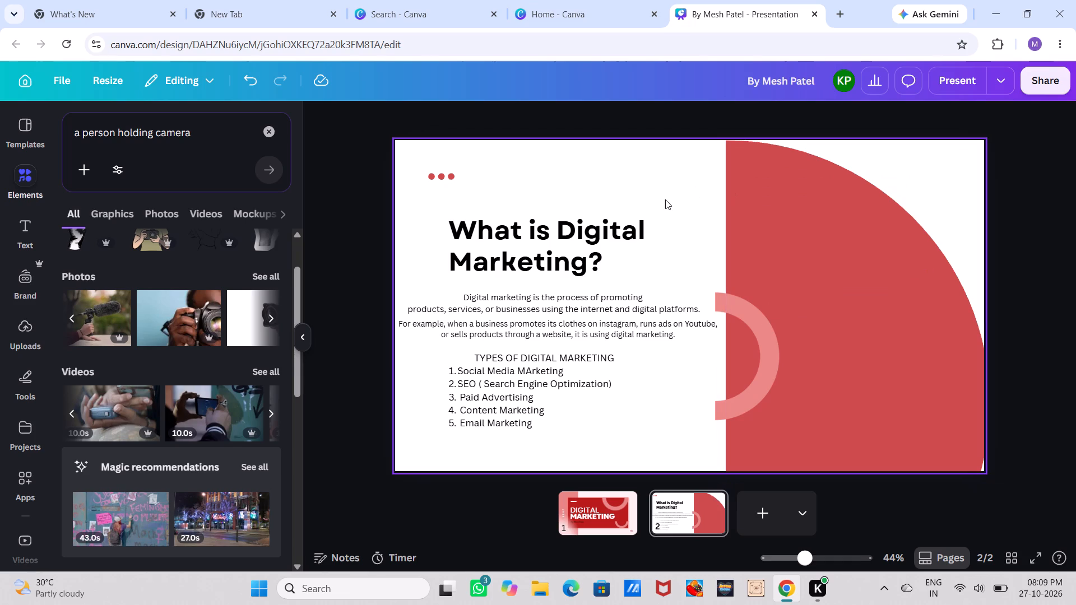
Replace the elements search with the suggested term "makeup products".
{"action": "left_click", "coordinate": [267, 130]}
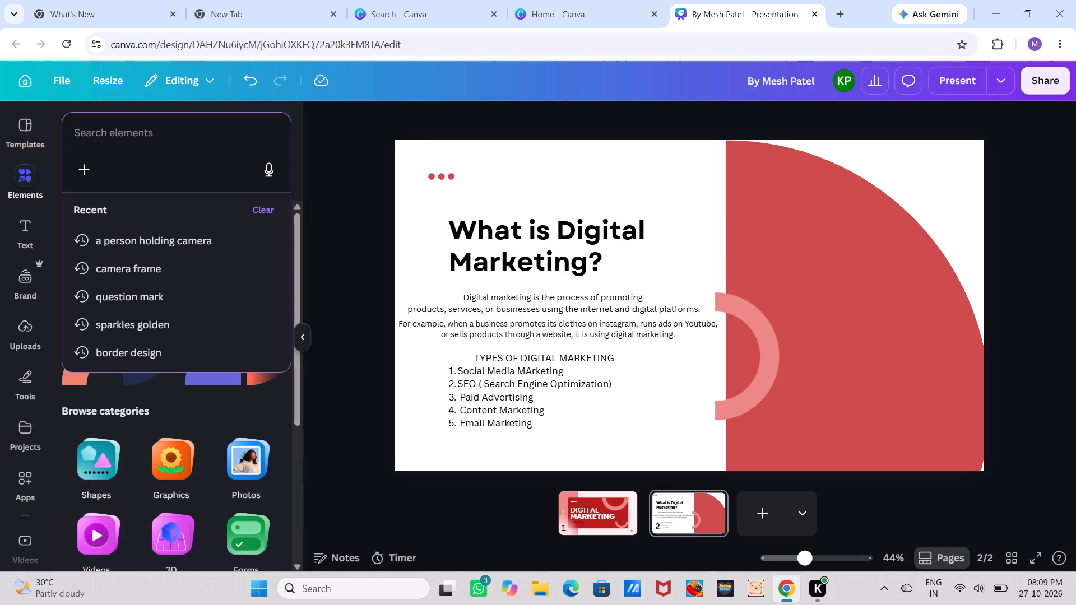
{"action": "type", "text": "products"}
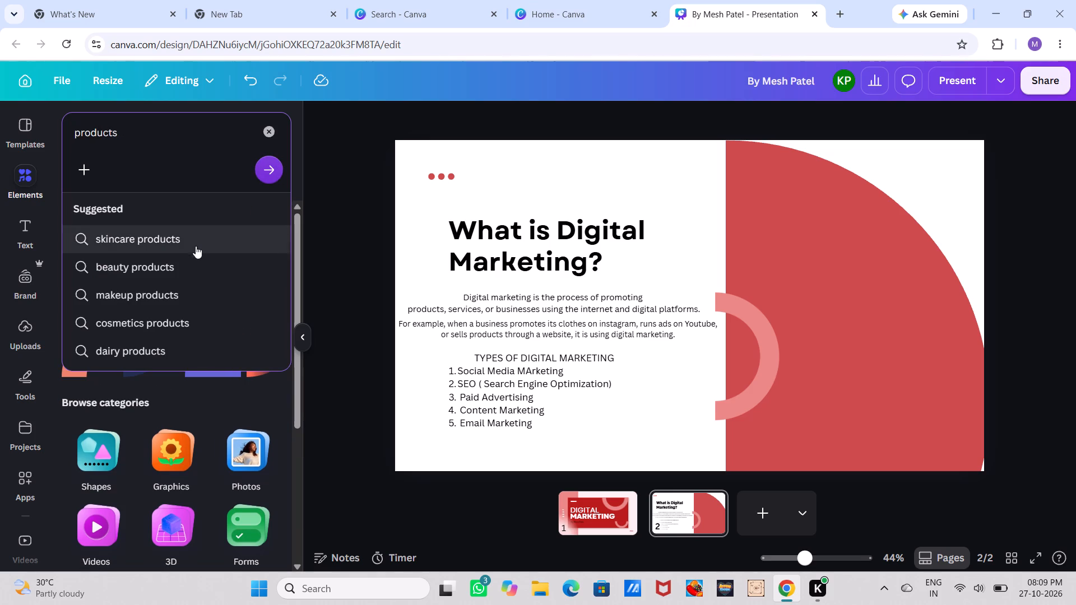
{"action": "left_click", "coordinate": [177, 287]}
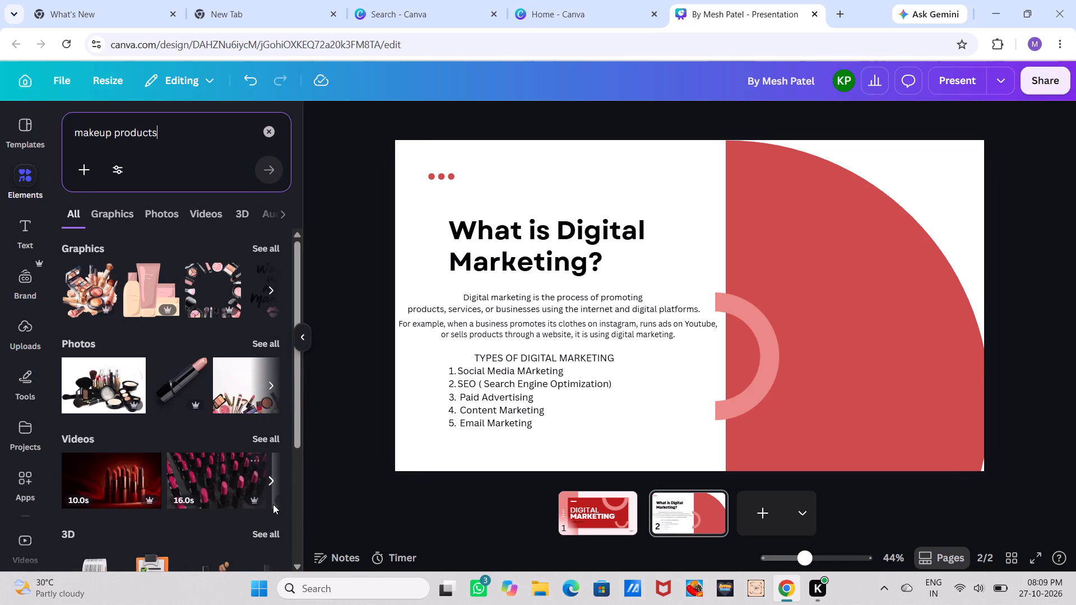
Insert the 3D woman working at a computer desk on page 2, shrink it slightly and place it over the red shape's upper part.
{"action": "triple_click", "coordinate": [296, 565]}
{"action": "triple_click", "coordinate": [296, 565]}
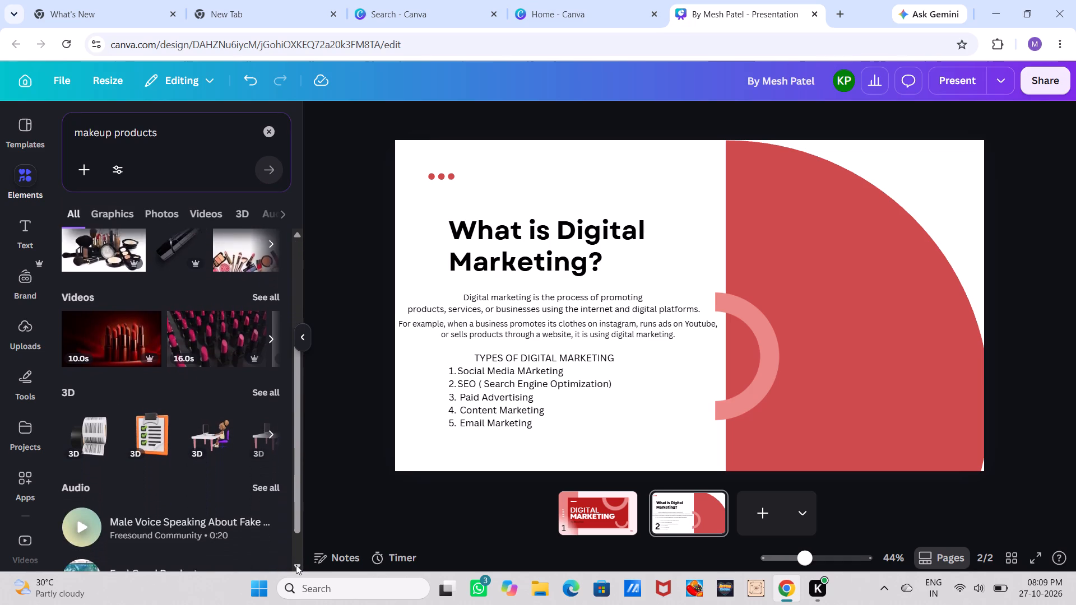
{"action": "left_click", "coordinate": [296, 565]}
{"action": "left_click_drag", "start_coordinate": [296, 565], "coordinate": [205, 391]}
{"action": "left_click", "coordinate": [205, 391]}
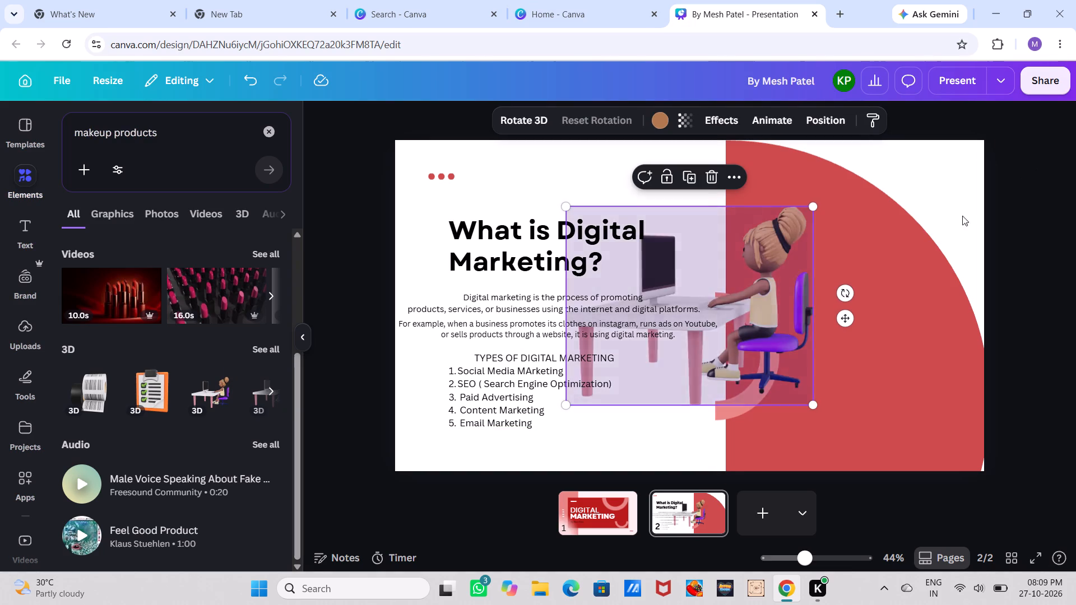
{"action": "left_click_drag", "start_coordinate": [812, 399], "coordinate": [771, 370]}
{"action": "left_click_drag", "start_coordinate": [736, 300], "coordinate": [774, 286]}
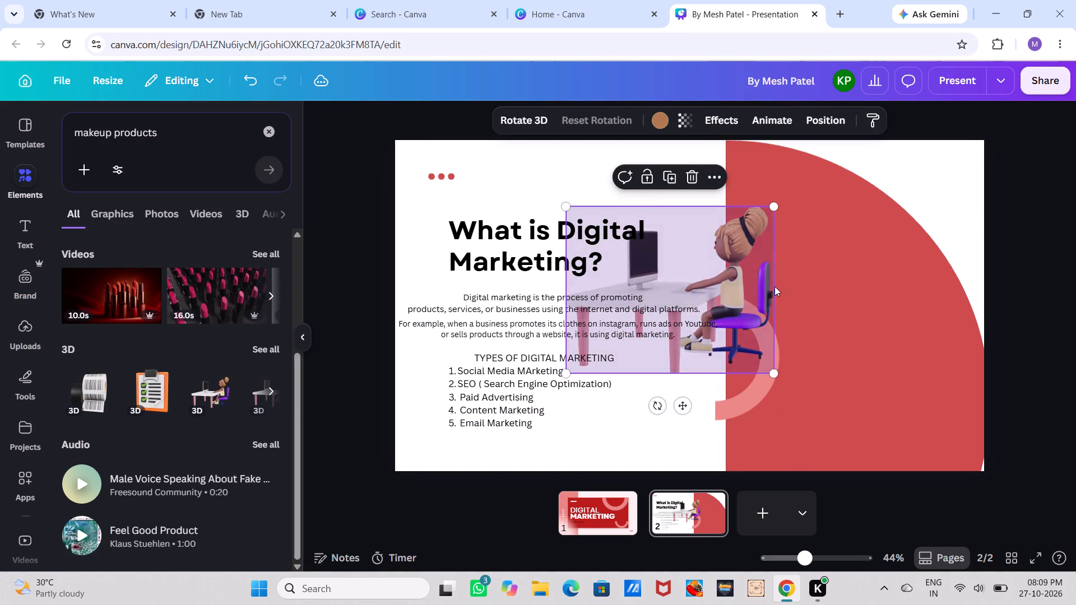
{"action": "left_click_drag", "start_coordinate": [774, 286], "coordinate": [784, 282]}
{"action": "left_click_drag", "start_coordinate": [784, 282], "coordinate": [885, 248]}
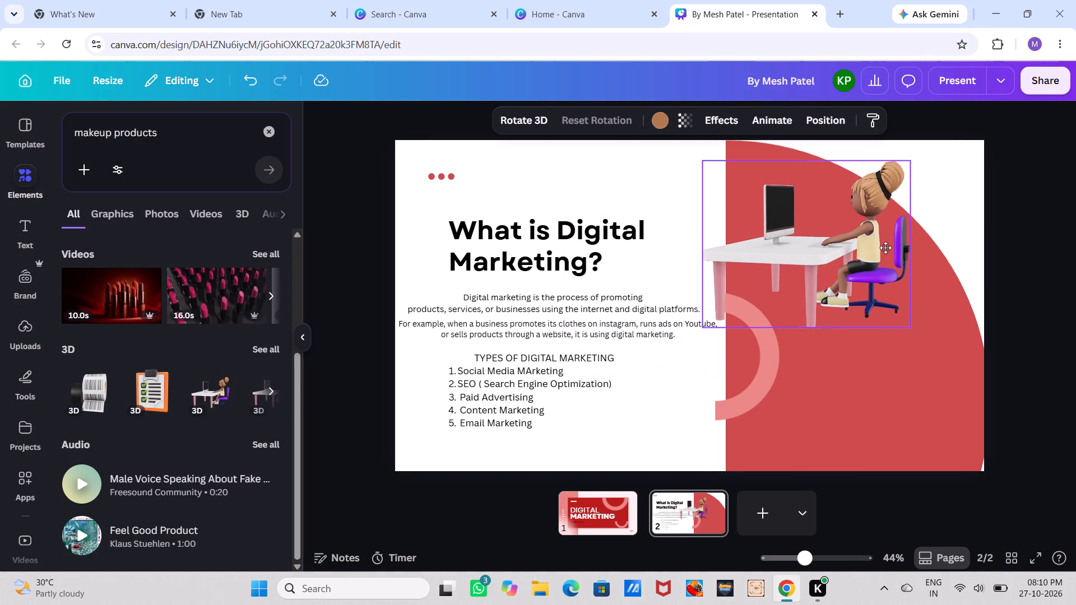
{"action": "left_click_drag", "start_coordinate": [885, 248], "coordinate": [916, 240]}
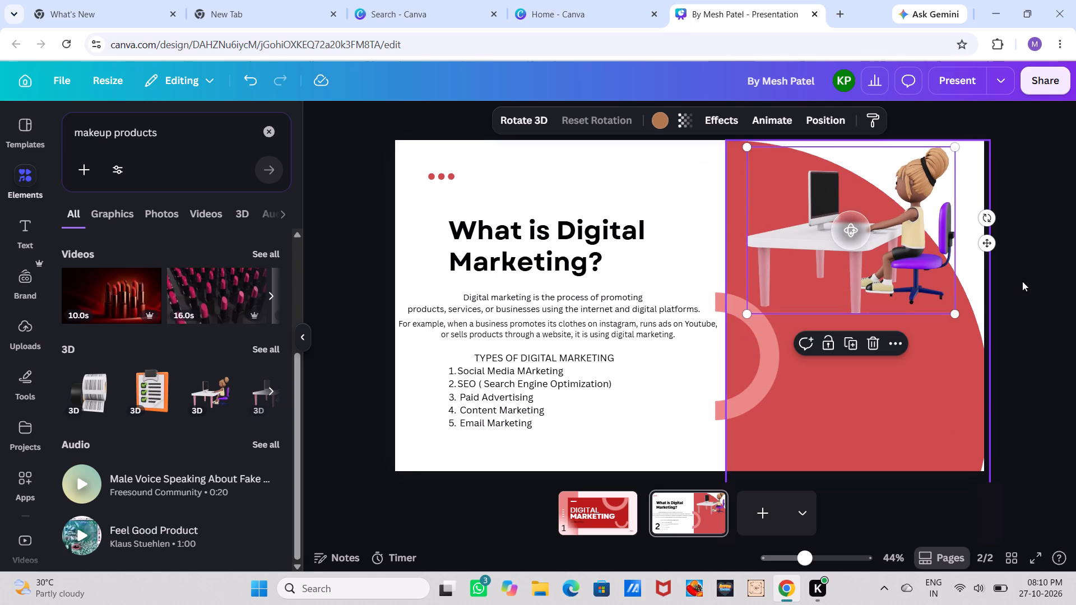
Insert the 3D figure with a laptop on a green beanbag, shrink it to about 315 × 440 and place it below the desk figure.
{"action": "left_click", "coordinate": [268, 394]}
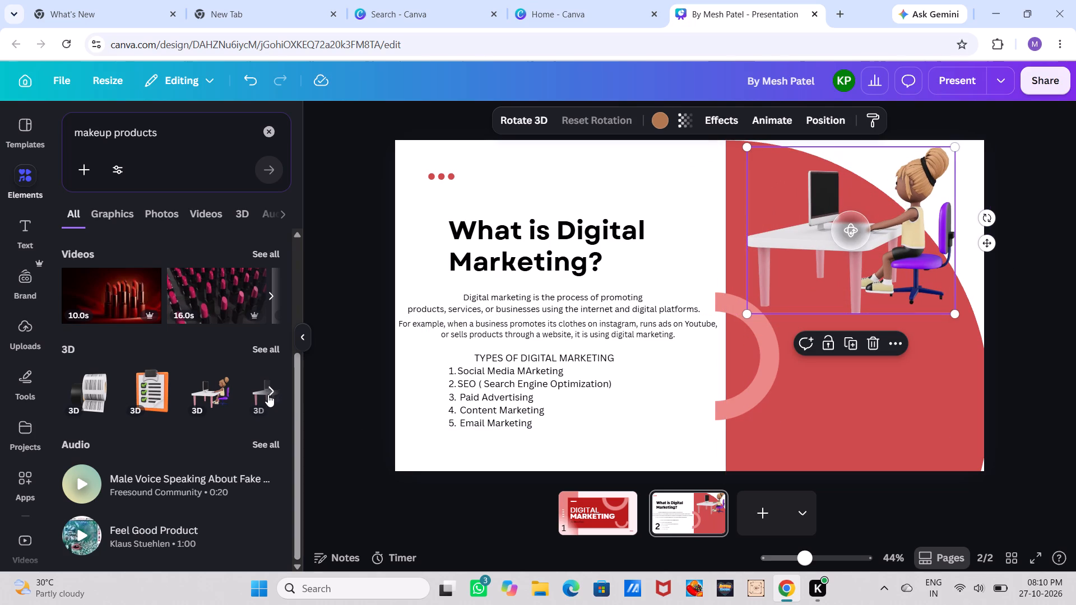
{"action": "left_click", "coordinate": [202, 414]}
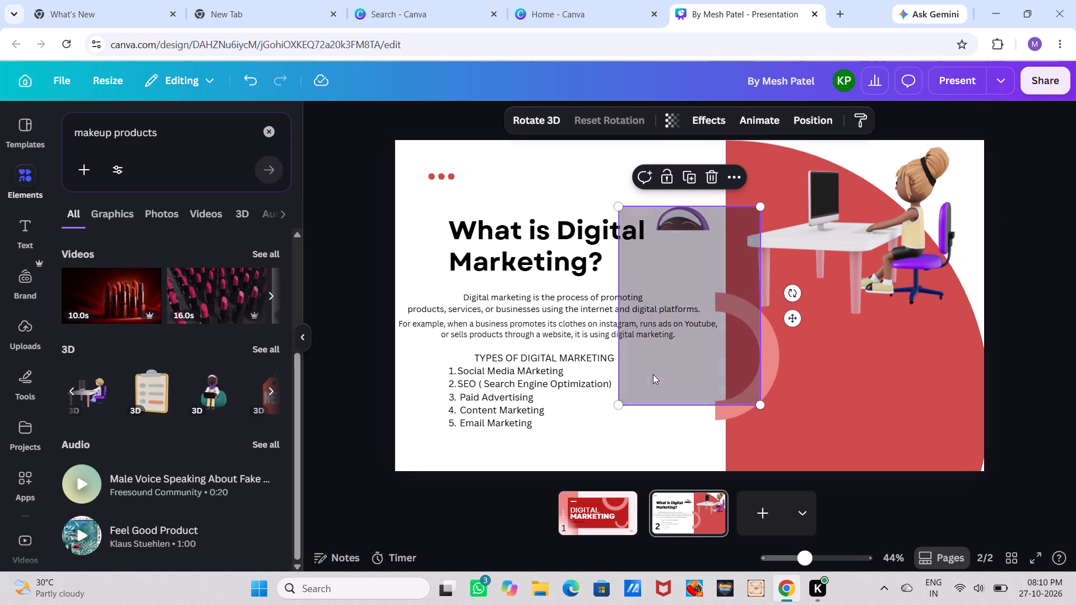
{"action": "left_click_drag", "start_coordinate": [698, 369], "coordinate": [844, 439]}
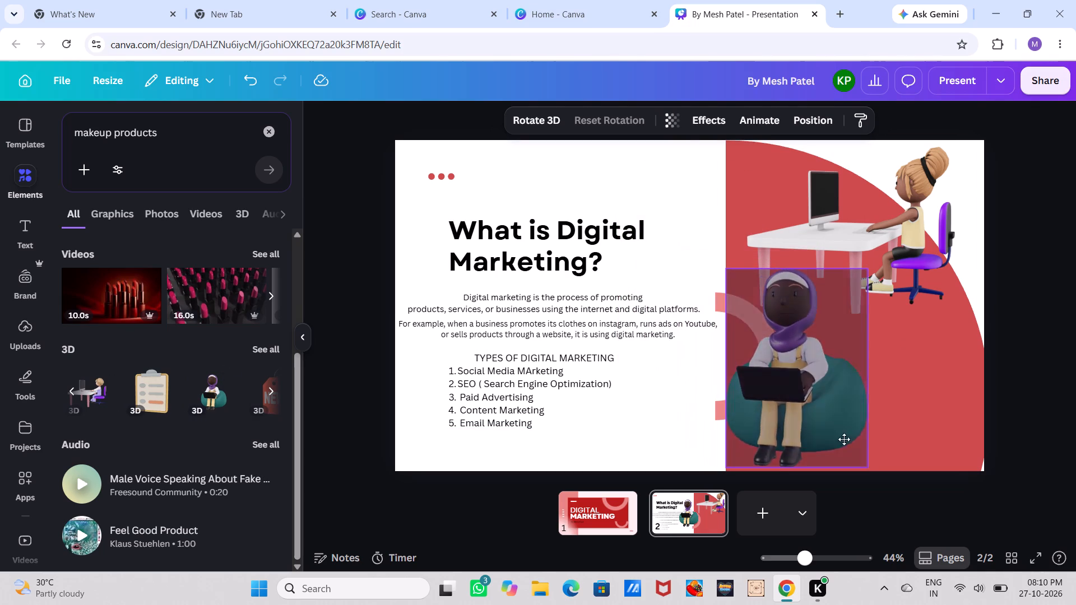
{"action": "left_click_drag", "start_coordinate": [844, 439], "coordinate": [934, 442]}
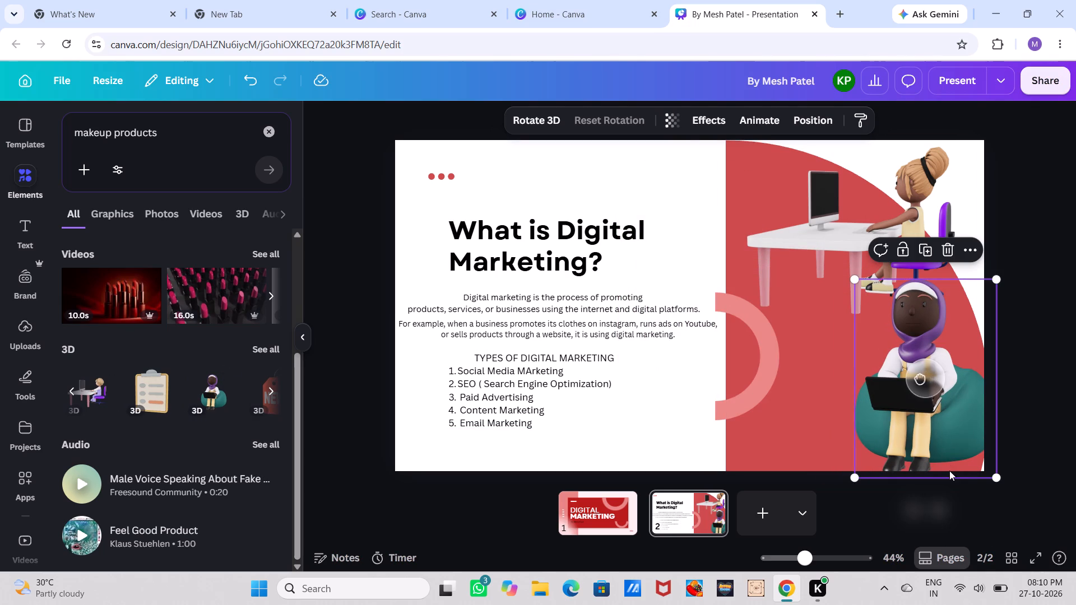
{"action": "left_click_drag", "start_coordinate": [996, 477], "coordinate": [926, 432]}
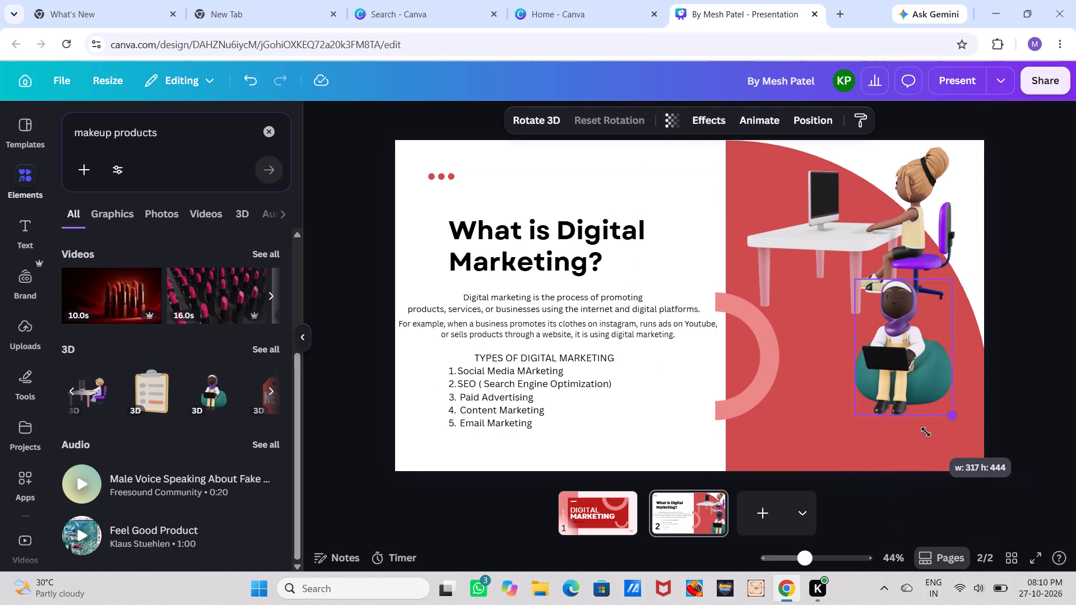
{"action": "left_click_drag", "start_coordinate": [926, 432], "coordinate": [925, 431]}
{"action": "left_click_drag", "start_coordinate": [915, 387], "coordinate": [876, 431]}
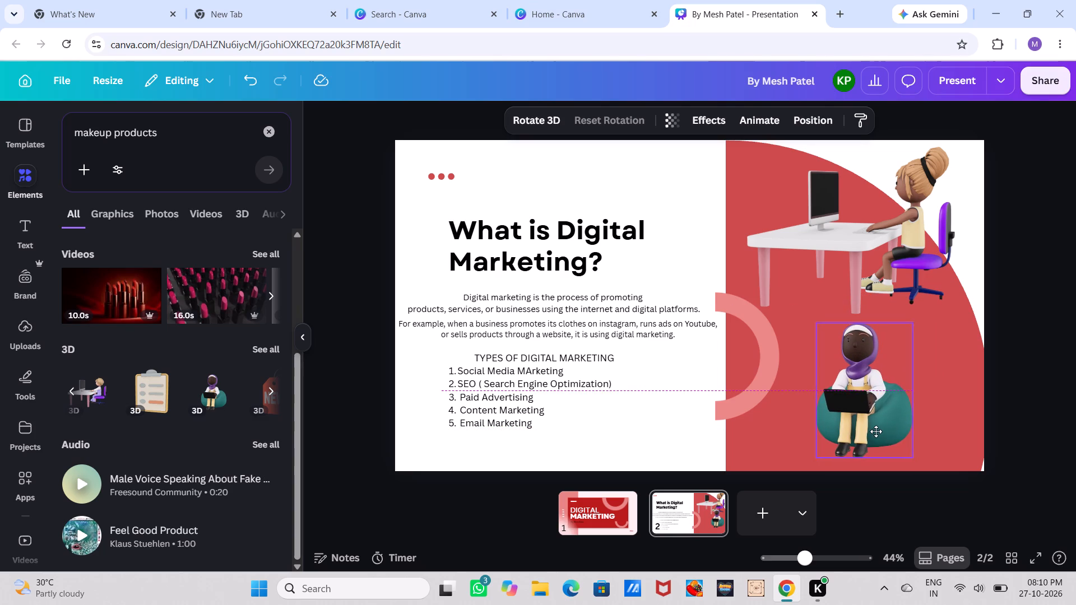
{"action": "left_click_drag", "start_coordinate": [876, 431], "coordinate": [874, 431]}
{"action": "left_click", "coordinate": [1009, 435]}
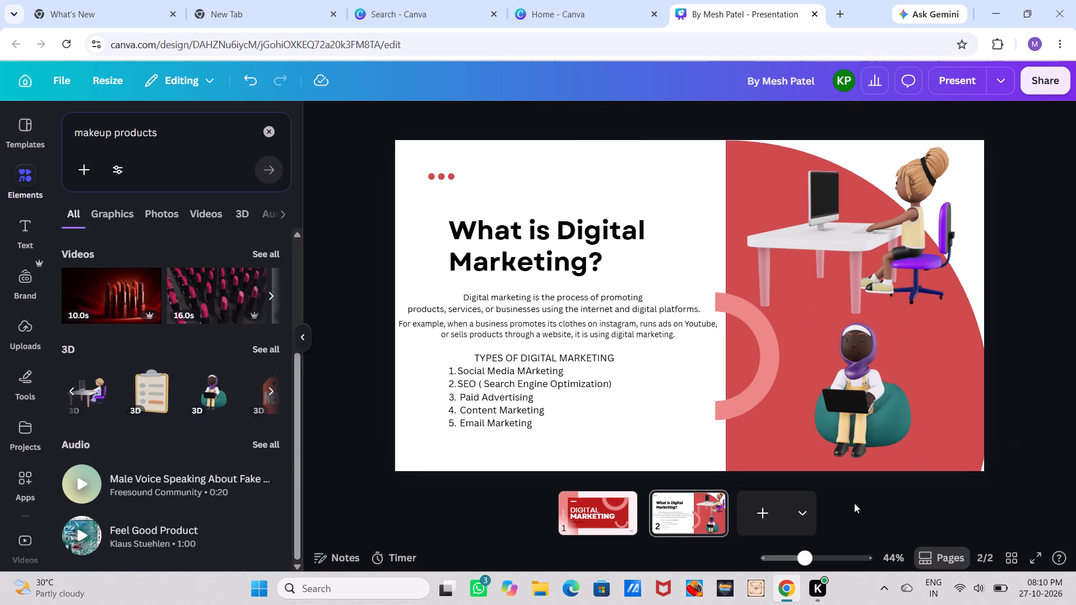
Add page 3 and apply the template's "Vision & Mission" layout to it.
{"action": "left_click", "coordinate": [773, 523]}
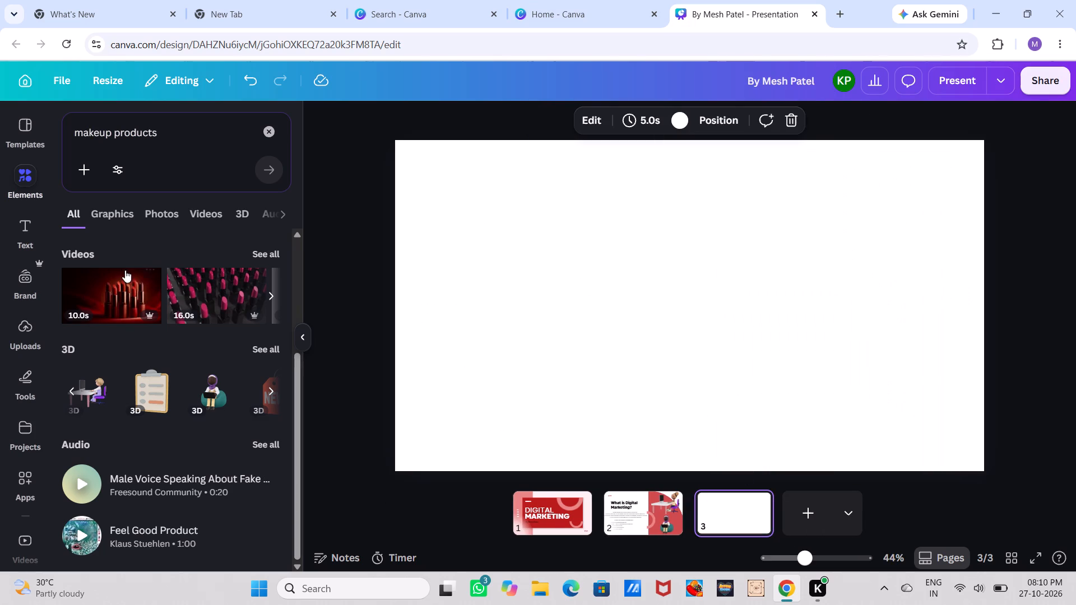
{"action": "left_click", "coordinate": [26, 136]}
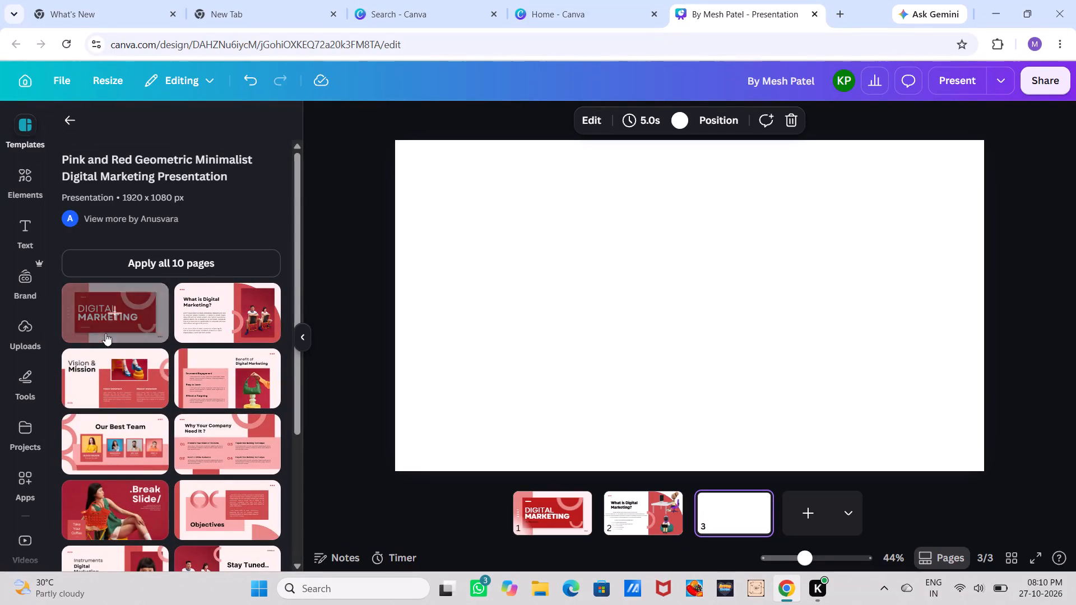
{"action": "left_click", "coordinate": [104, 372]}
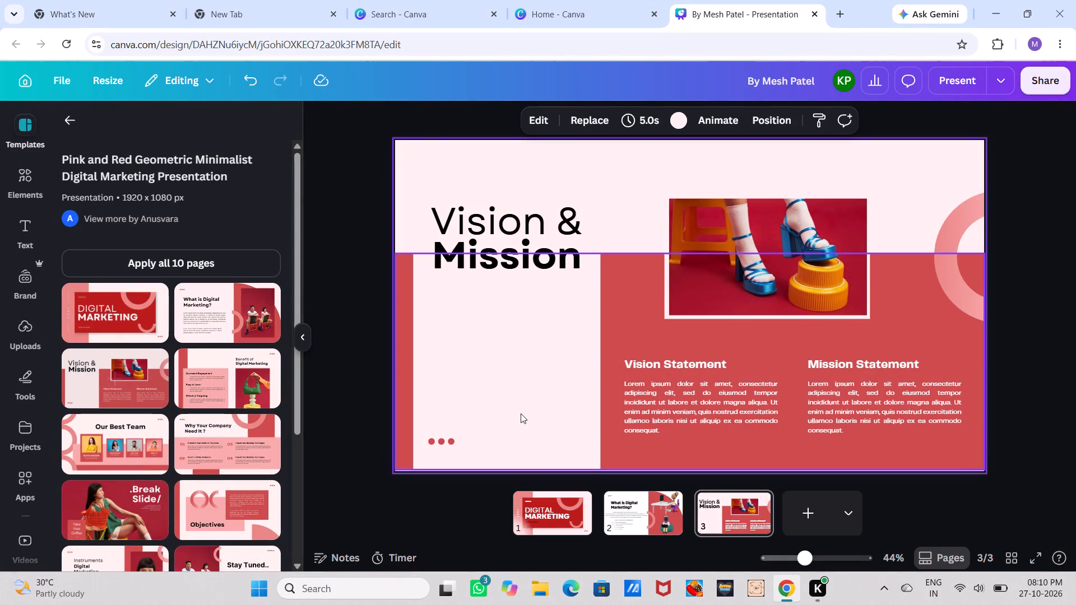
Delete the placeholder paragraphs under the Vision Statement and Mission Statement headings on page 3.
{"action": "left_click", "coordinate": [678, 428]}
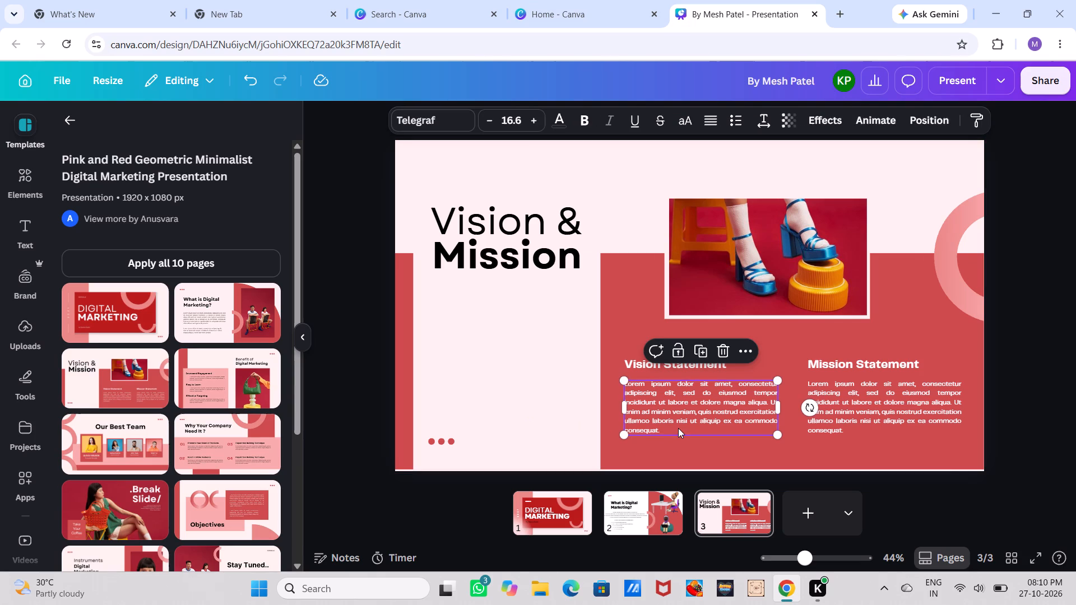
{"action": "key", "text": "Delete"}
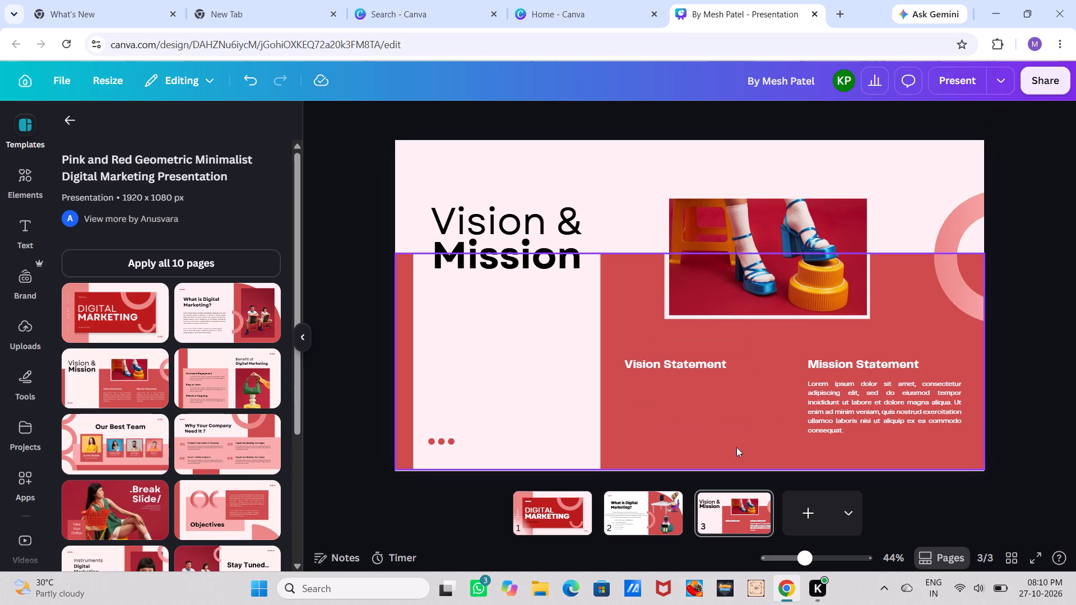
{"action": "left_click", "coordinate": [832, 429]}
{"action": "key", "text": "Delete"}
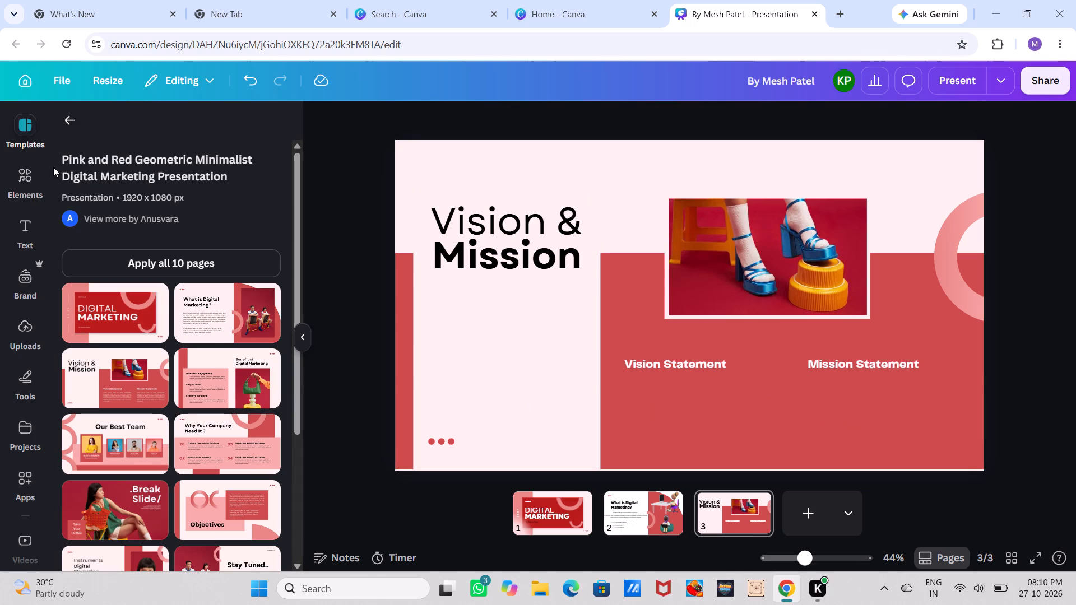
Add a body text box on page 3 reading "A vision is the long term goal or dream of a business.".
{"action": "left_click", "coordinate": [39, 241]}
{"action": "left_click", "coordinate": [171, 417]}
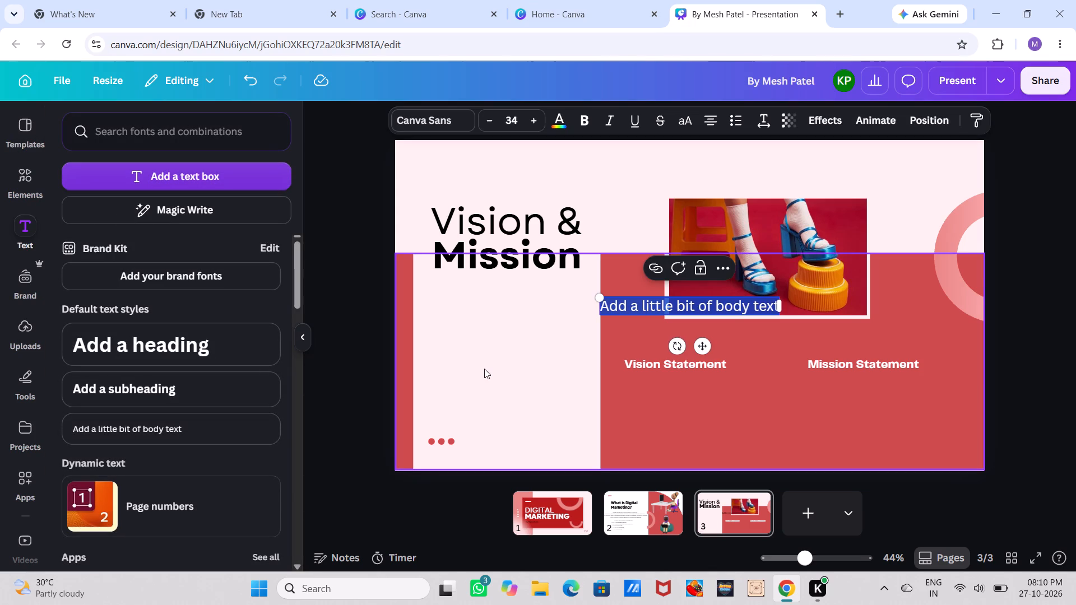
{"action": "key", "text": "BackSpace"}
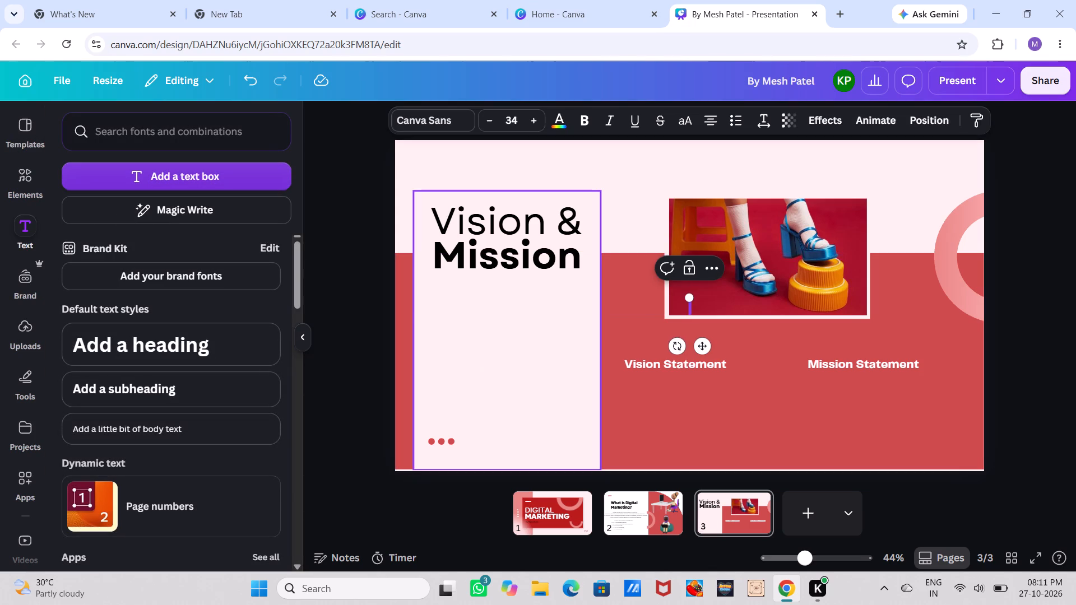
{"action": "type", "text": "A visison"}
{"action": "key", "text": "BackSpace"}
{"action": "key", "text": "BackSpace"}
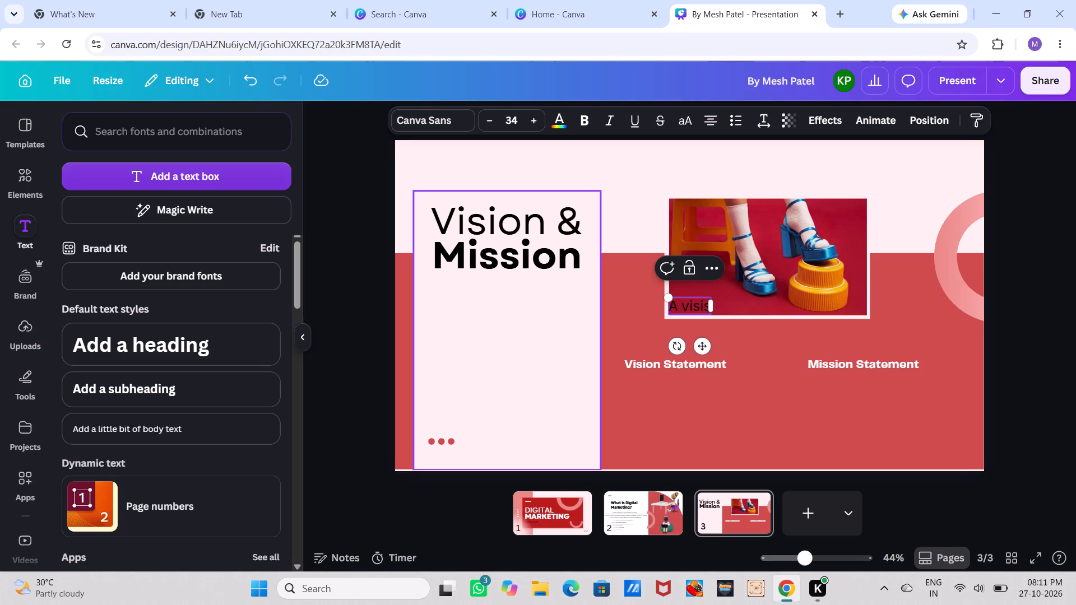
{"action": "key", "text": "BackSpace"}
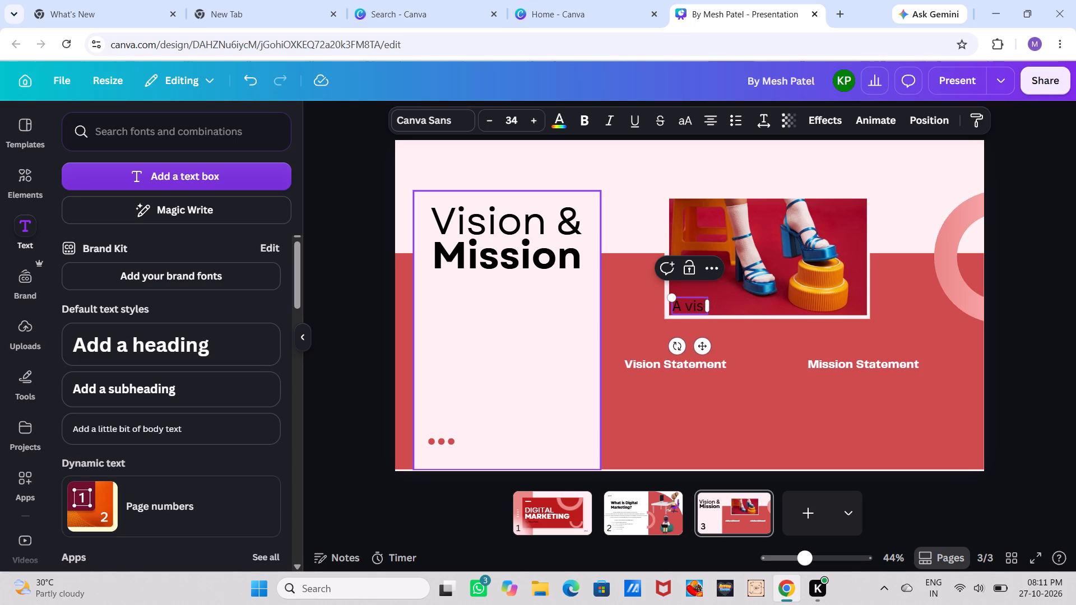
{"action": "type", "text": "io"}
{"action": "key", "text": "BackSpace"}
{"action": "key", "text": "BackSpace"}
{"action": "type", "text": "on"}
{"action": "key", "text": "space"}
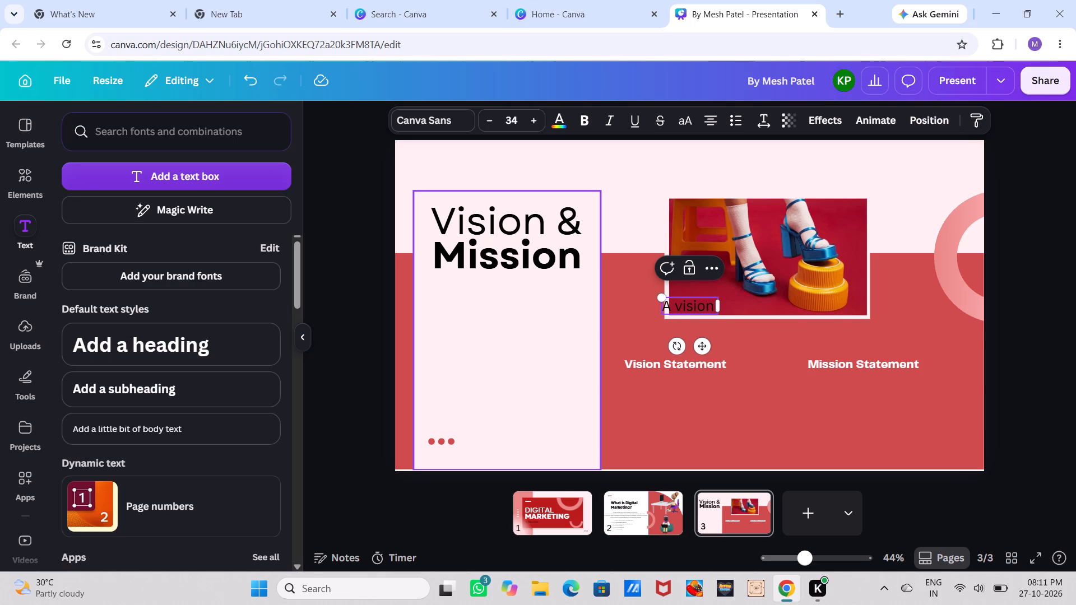
{"action": "type", "text": "is the long term gal"}
{"action": "key", "text": "BackSpace"}
{"action": "key", "text": "BackSpace"}
{"action": "type", "text": "oal or dream of a business."}
{"action": "key", "text": "space"}
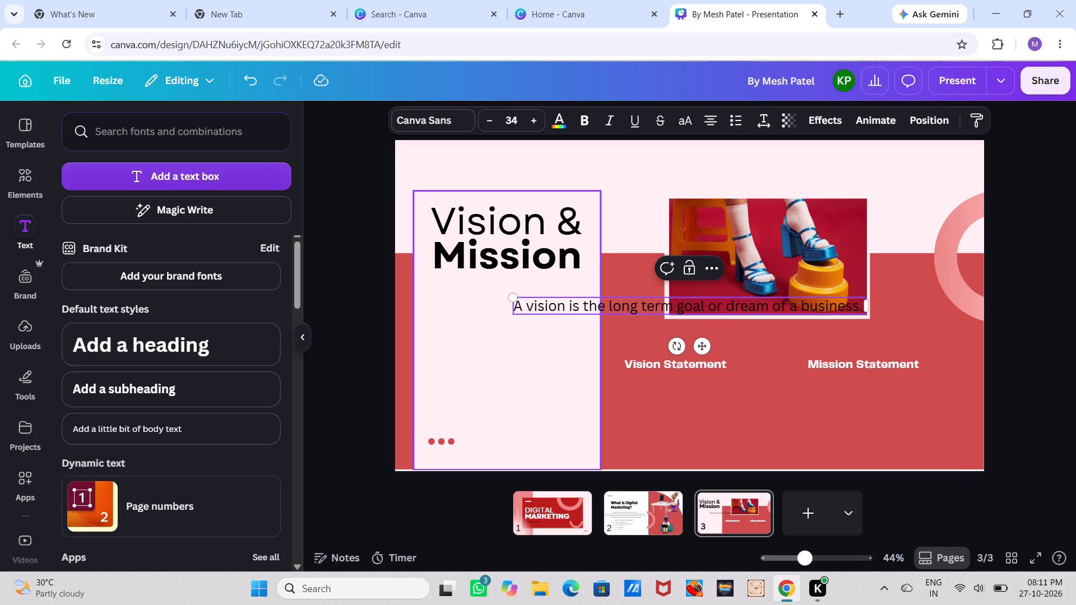
Continue the body text with "It describes what the business wants to become in the future.".
{"action": "type", "text": "It descrie"}
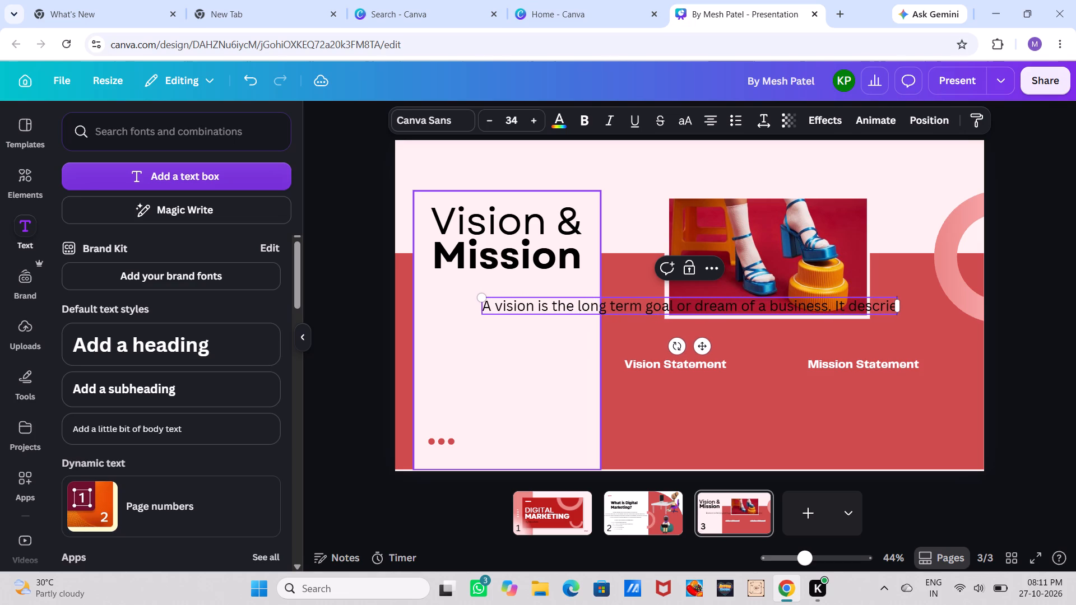
{"action": "key", "text": "BackSpace"}
{"action": "type", "text": "bes"}
{"action": "key", "text": "space"}
{"action": "type", "text": "what the business"}
{"action": "key", "text": "space"}
{"action": "type", "text": "wants"}
{"action": "key", "text": "space"}
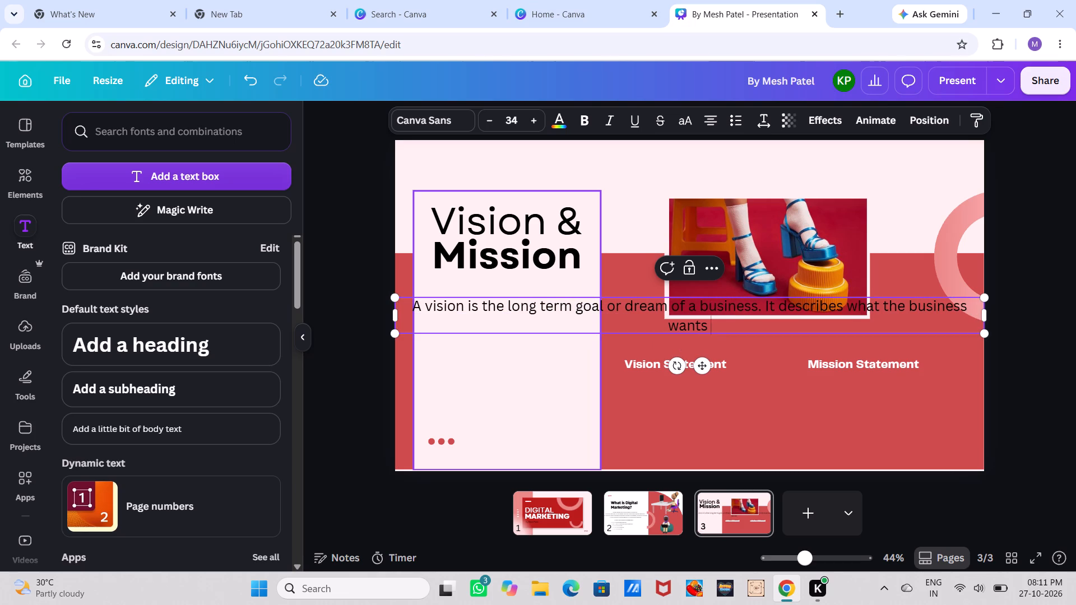
{"action": "type", "text": "to become"}
{"action": "key", "text": "space"}
{"action": "type", "text": "in the future"}
{"action": "key", "text": "period"}
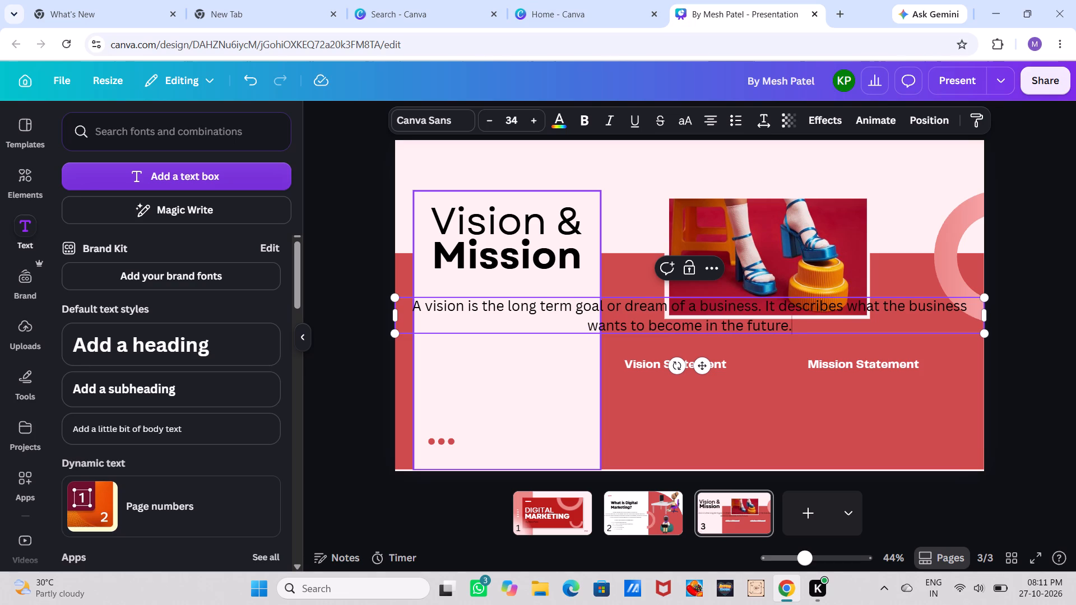
{"action": "key", "text": "space"}
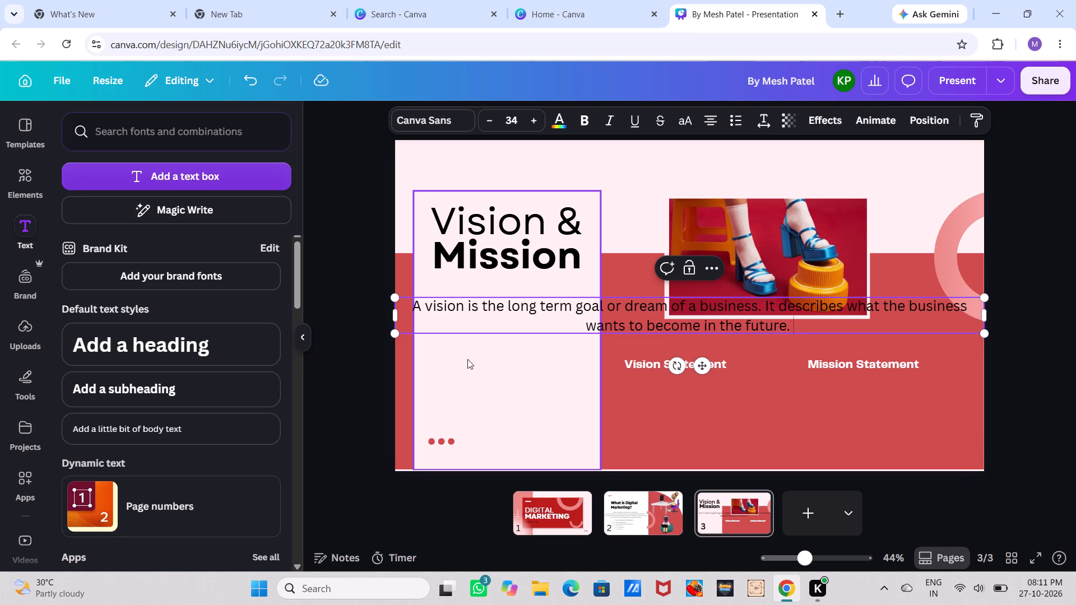
Break the body text onto a second line before "It describes".
{"action": "key", "text": "Up"}
{"action": "key", "text": "Left"}
{"action": "key", "text": "Left"}
{"action": "key", "text": "Left"}
{"action": "key", "text": "Left"}
{"action": "key", "text": "Left"}
{"action": "key", "text": "Return"}
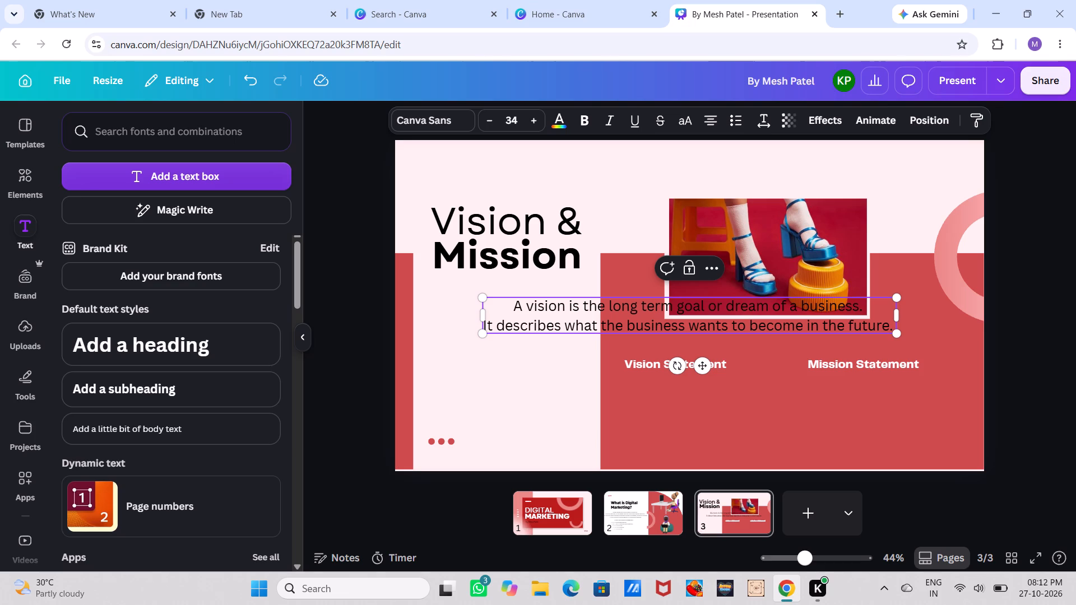
Shrink the vision text to a font size of about 25.1 and widen its box slightly so each sentence keeps one line.
{"action": "left_click_drag", "start_coordinate": [820, 317], "coordinate": [829, 376]}
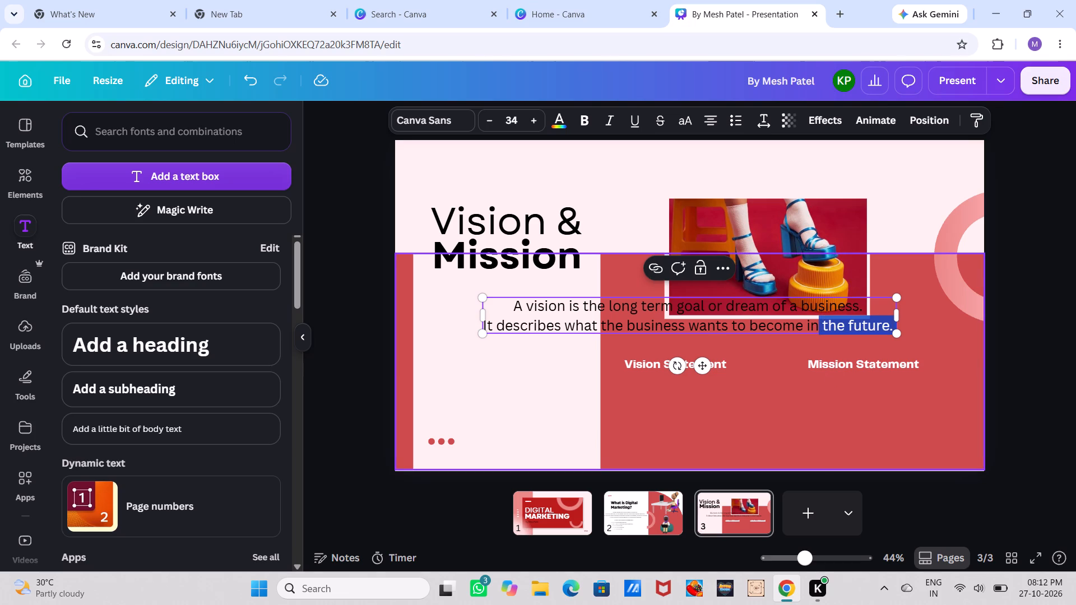
{"action": "left_click", "coordinate": [772, 327]}
{"action": "left_click_drag", "start_coordinate": [745, 323], "coordinate": [757, 359]}
{"action": "left_click_drag", "start_coordinate": [897, 334], "coordinate": [902, 373]}
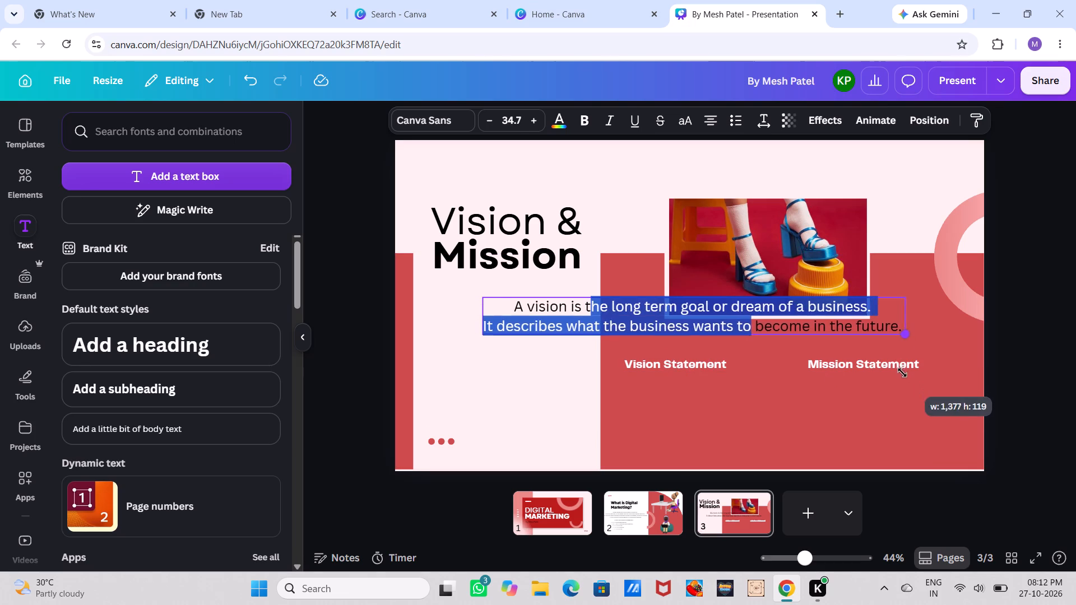
{"action": "left_click_drag", "start_coordinate": [902, 373], "coordinate": [752, 451]}
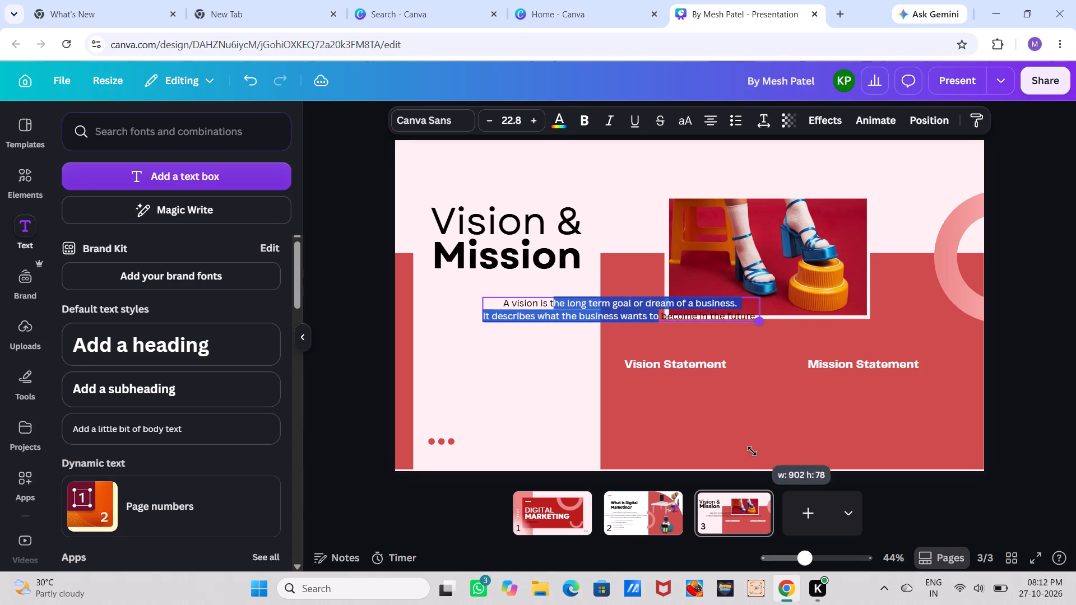
{"action": "left_click_drag", "start_coordinate": [752, 451], "coordinate": [754, 485]}
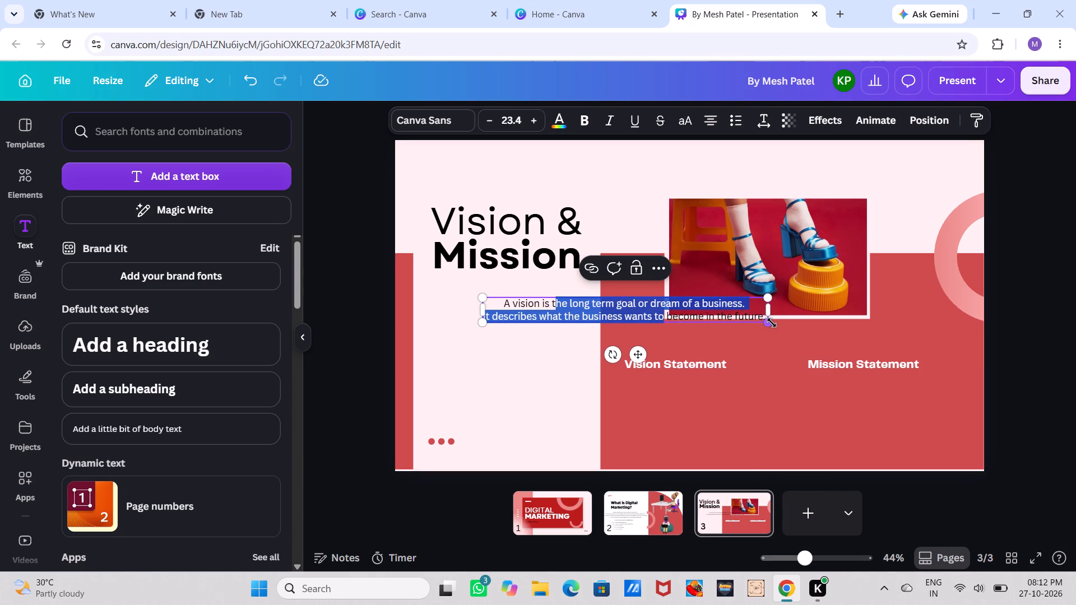
{"action": "left_click_drag", "start_coordinate": [772, 323], "coordinate": [783, 429]}
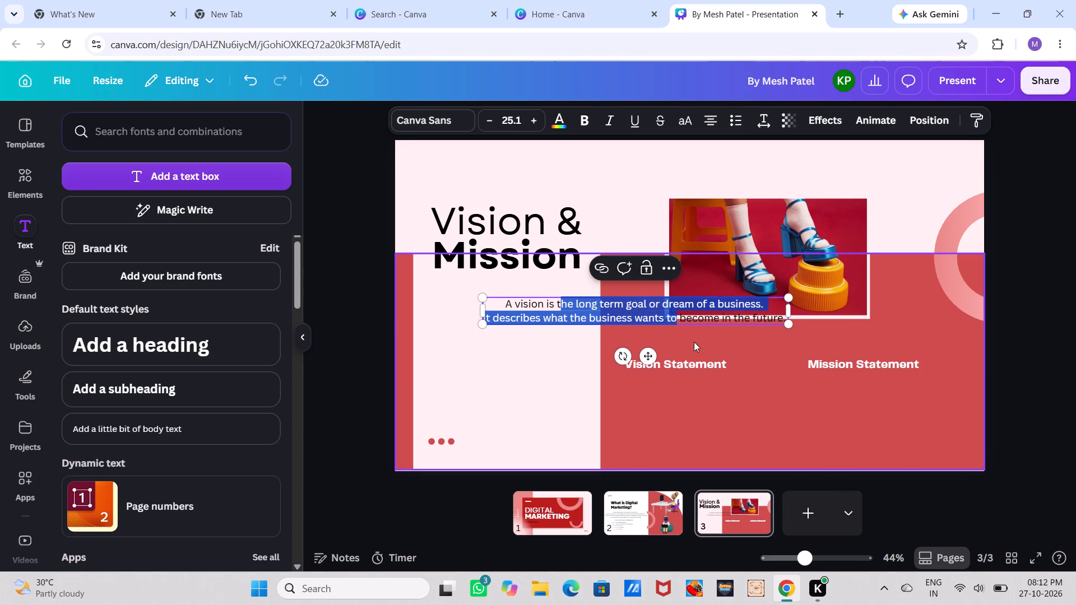
{"action": "left_click_drag", "start_coordinate": [696, 314], "coordinate": [703, 331]}
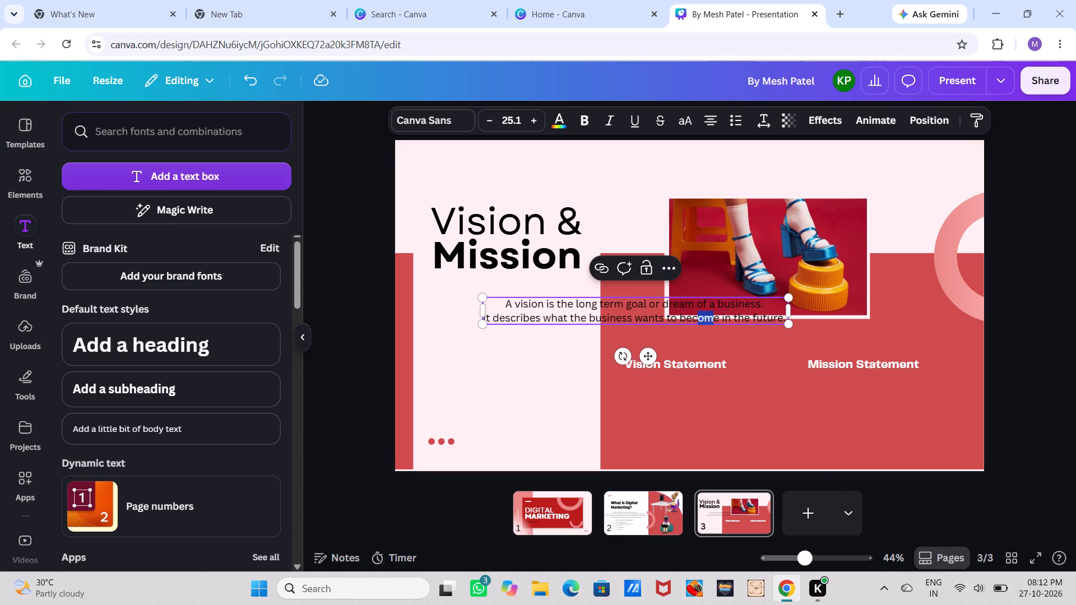
{"action": "left_click_drag", "start_coordinate": [787, 310], "coordinate": [792, 330]}
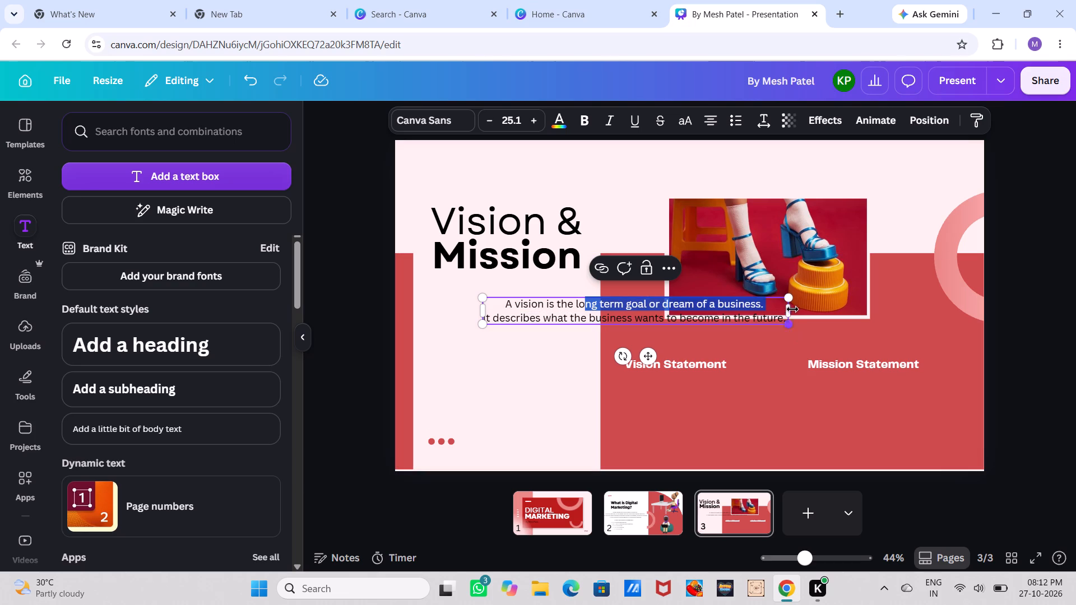
{"action": "left_click_drag", "start_coordinate": [789, 311], "coordinate": [826, 393]}
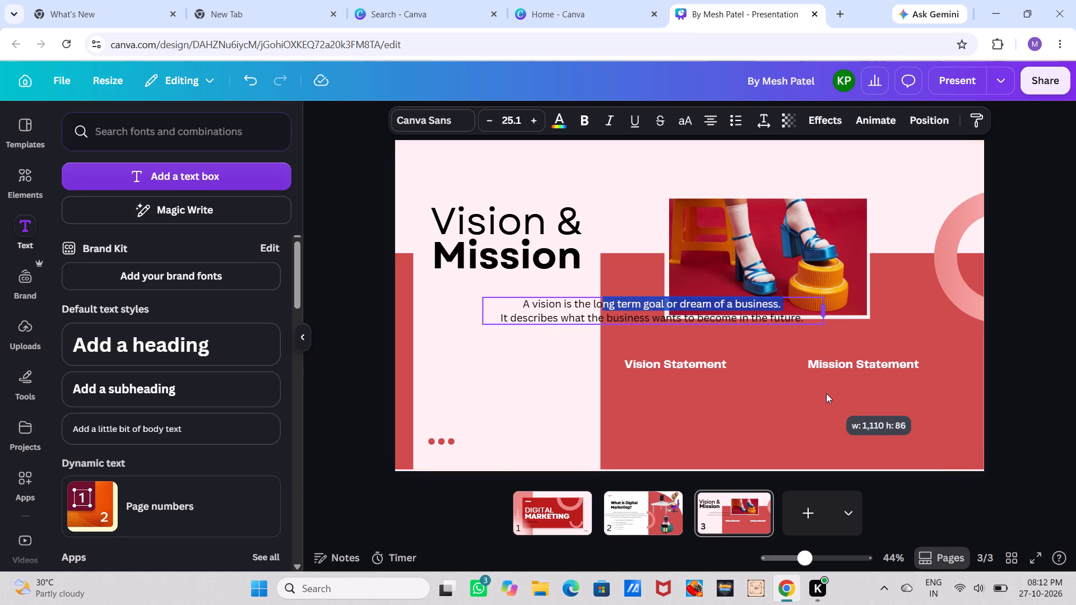
{"action": "left_click_drag", "start_coordinate": [826, 393], "coordinate": [829, 394]}
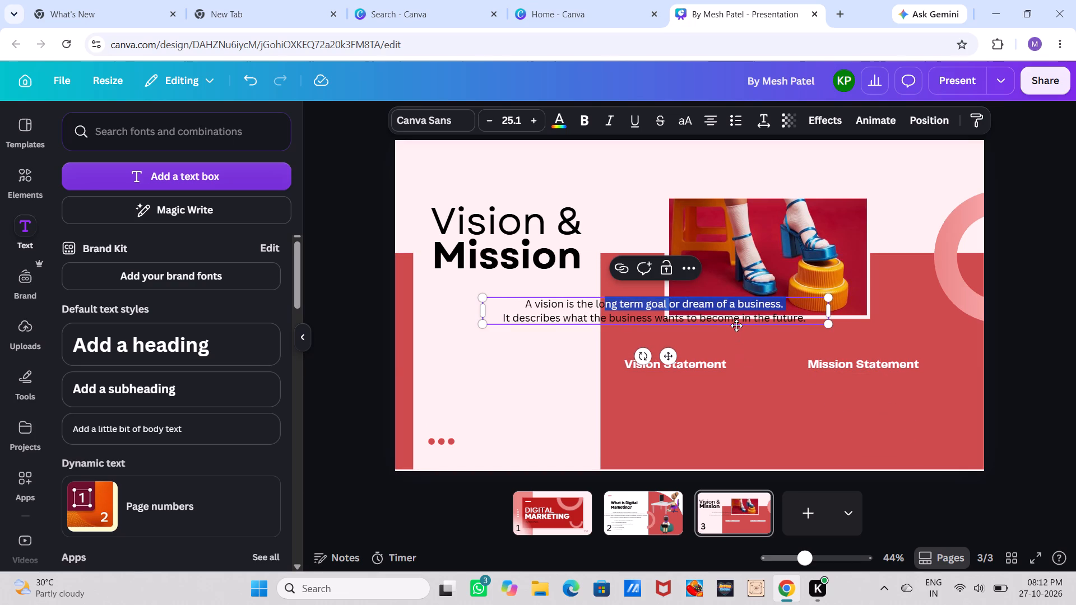
Move the vision text onto the red area directly below the Vision Statement heading.
{"action": "left_click", "coordinate": [736, 325]}
{"action": "left_click", "coordinate": [703, 311]}
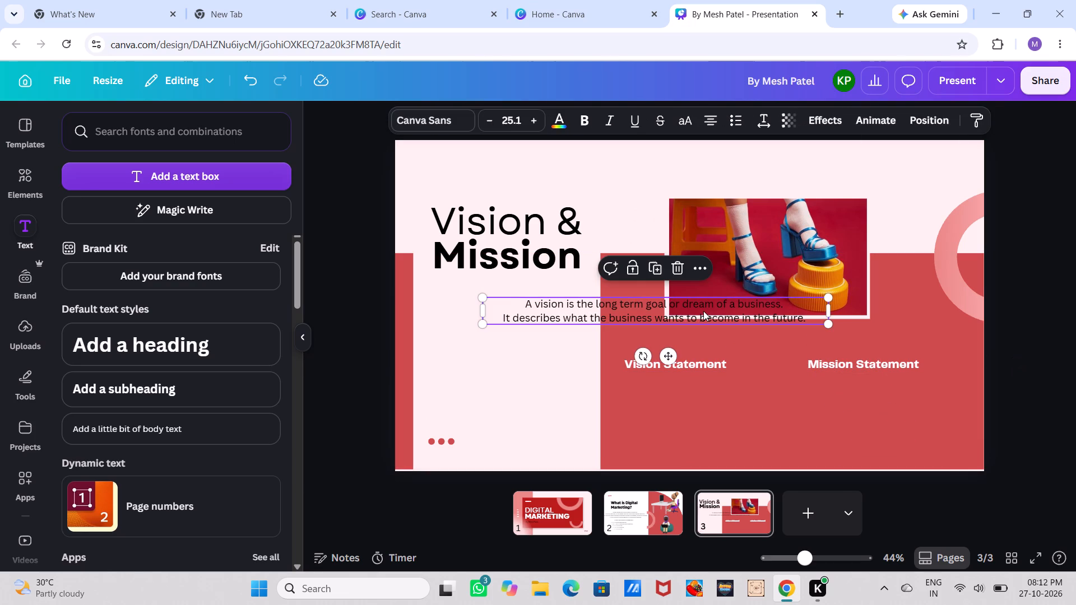
{"action": "left_click_drag", "start_coordinate": [672, 315], "coordinate": [711, 401]}
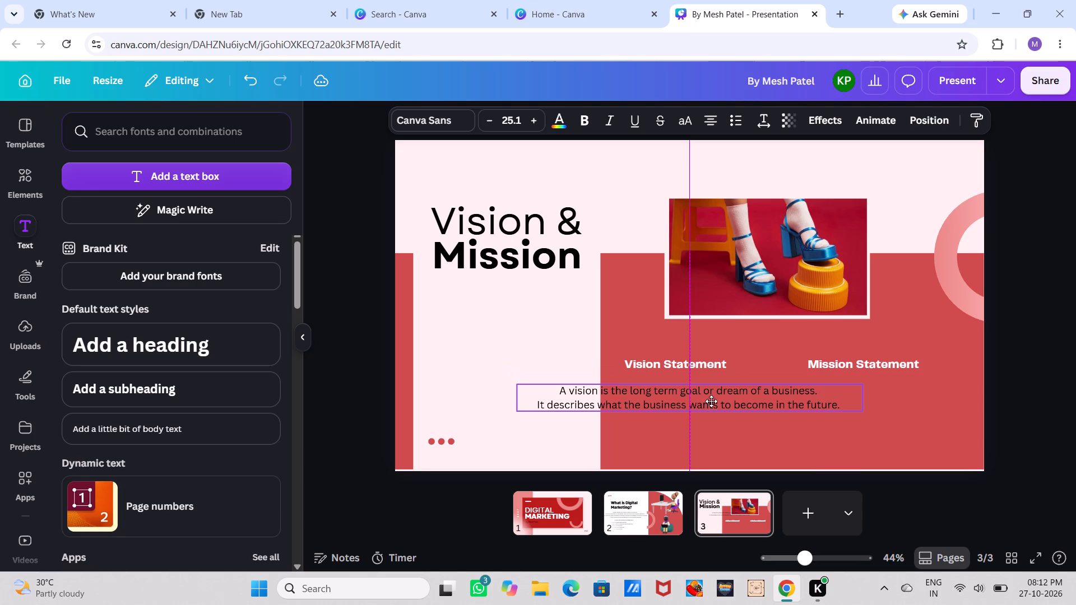
{"action": "left_click_drag", "start_coordinate": [711, 401], "coordinate": [778, 396]}
Delete the Mission Statement heading from page 3.
{"action": "left_click", "coordinate": [840, 365]}
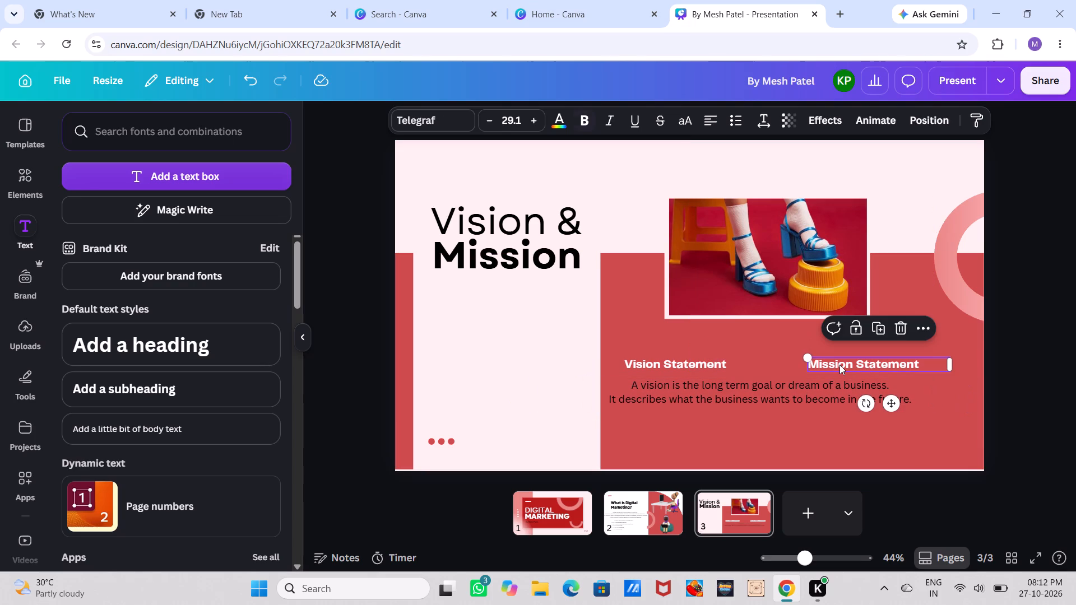
{"action": "key", "text": "Delete"}
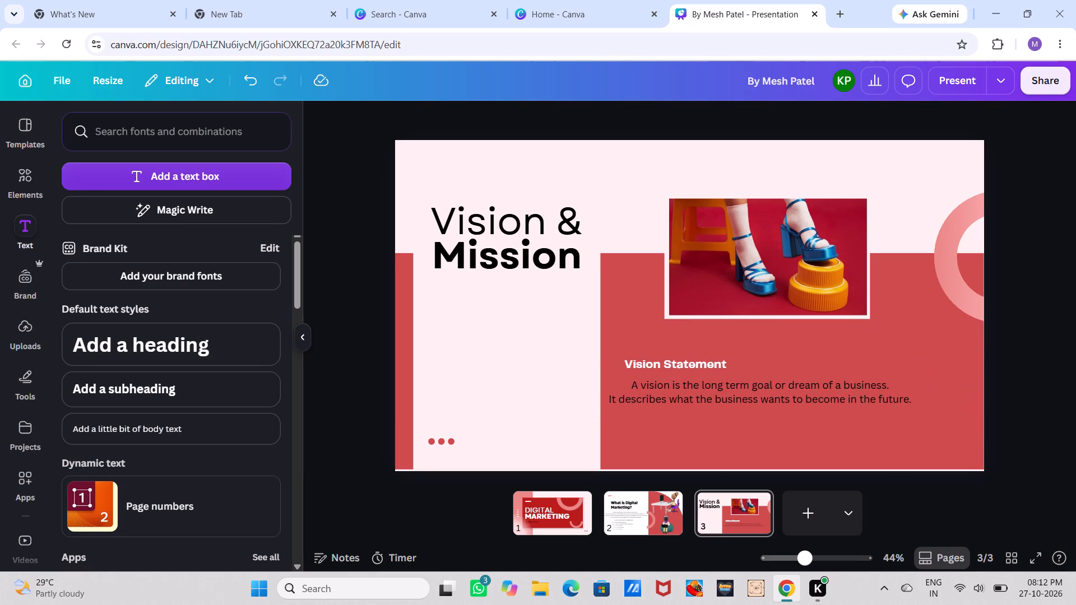
Move the Vision Statement heading up to just below the photo and place the vision paragraph closely beneath it.
{"action": "left_click_drag", "start_coordinate": [713, 371], "coordinate": [713, 359]}
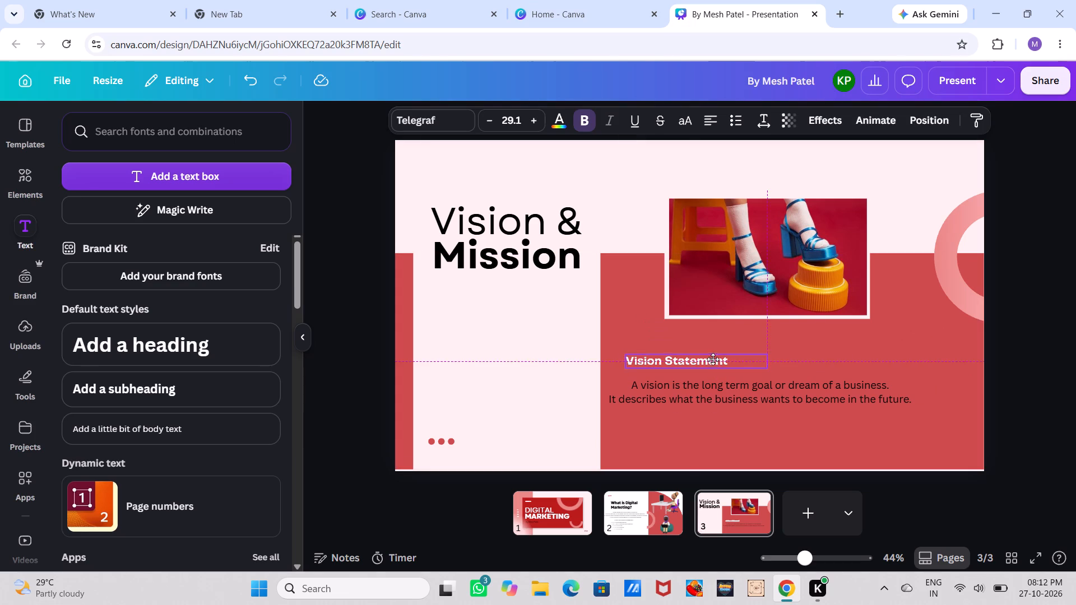
{"action": "left_click_drag", "start_coordinate": [713, 359], "coordinate": [702, 347]}
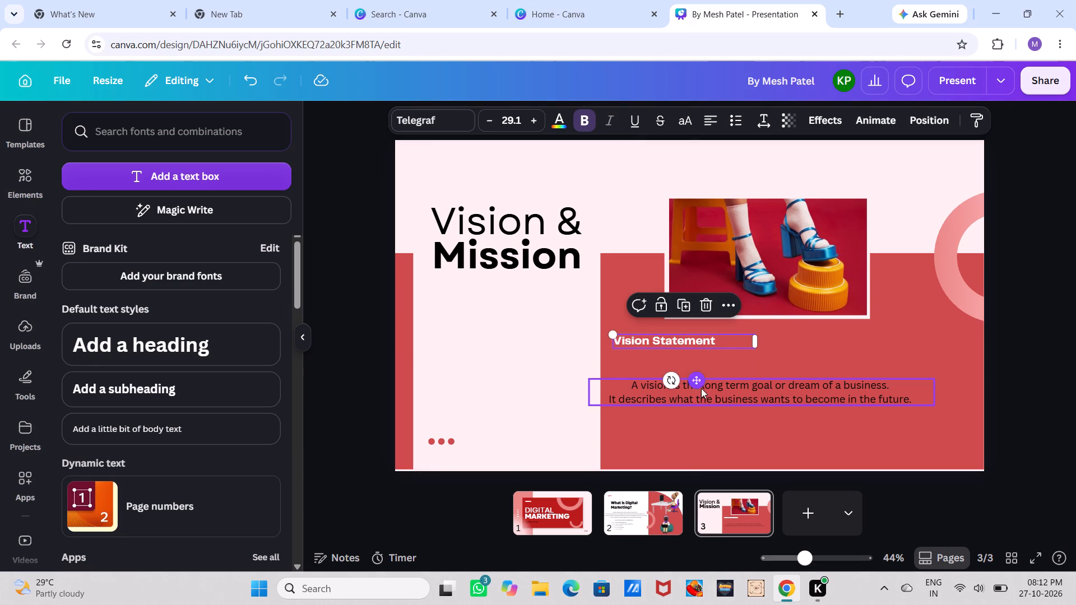
{"action": "left_click", "coordinate": [703, 402]}
{"action": "left_click_drag", "start_coordinate": [703, 402], "coordinate": [692, 374]}
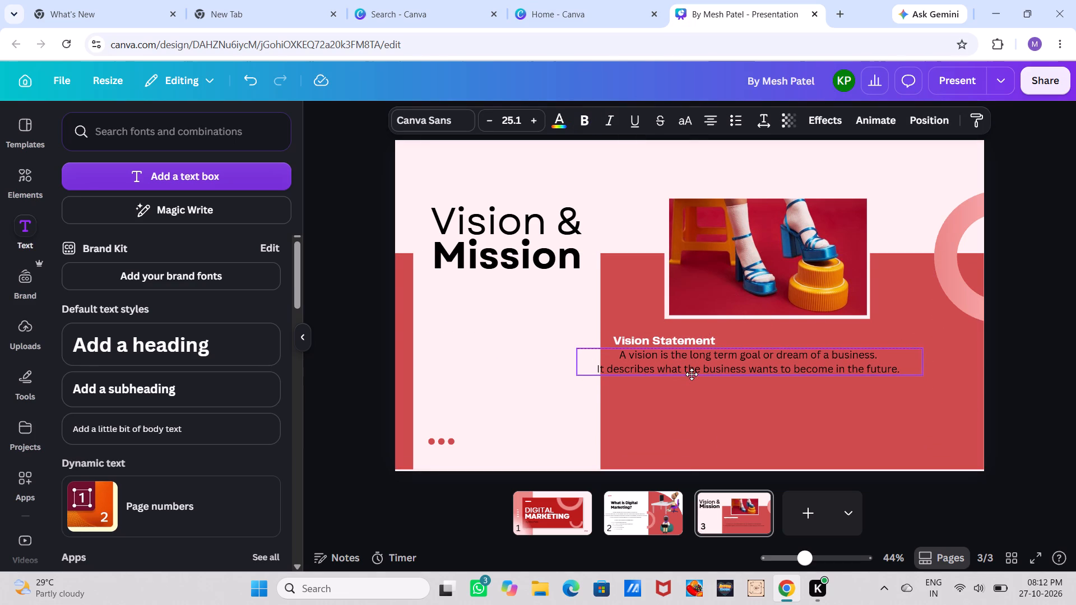
{"action": "left_click_drag", "start_coordinate": [692, 374], "coordinate": [692, 376]}
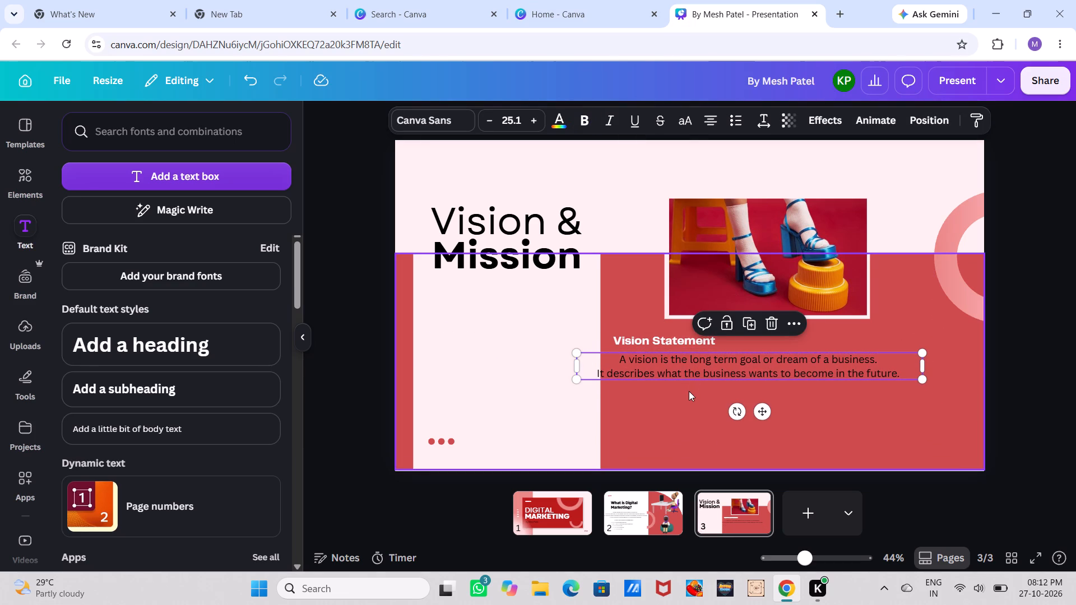
{"action": "left_click", "coordinate": [689, 391]}
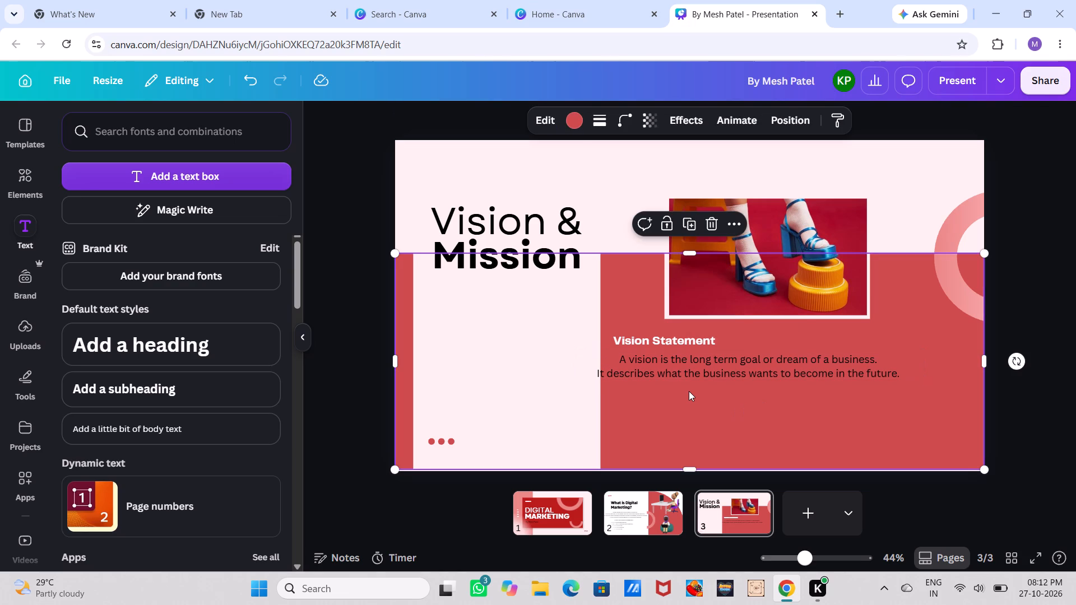
{"action": "left_click_drag", "start_coordinate": [707, 371], "coordinate": [715, 371]}
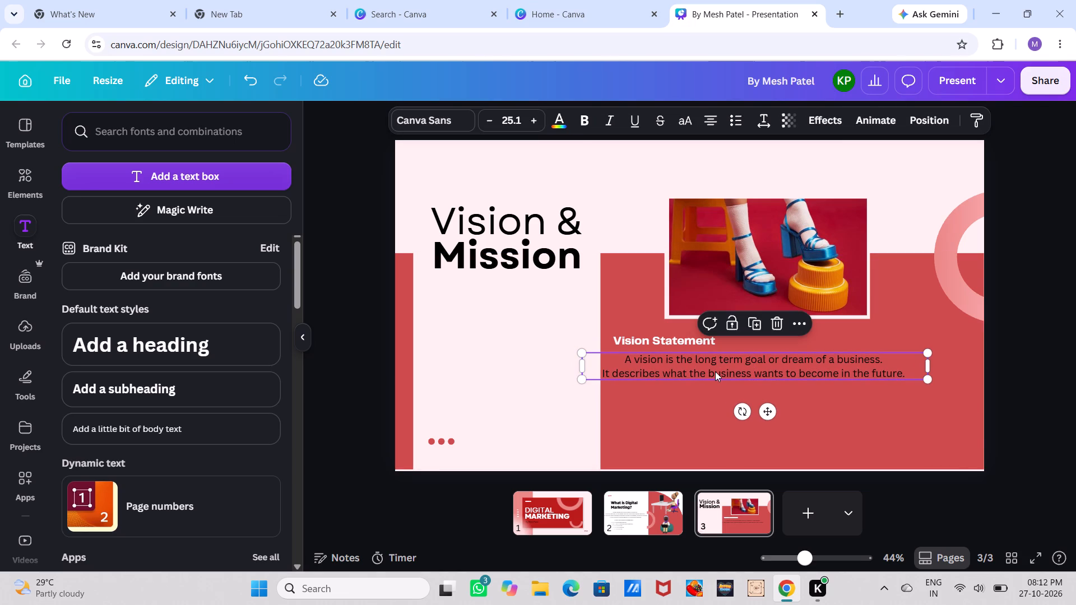
{"action": "left_click", "coordinate": [456, 530]}
Add a subheading reading "Mission Statement" below the vision paragraph on page 3.
{"action": "left_click", "coordinate": [266, 397]}
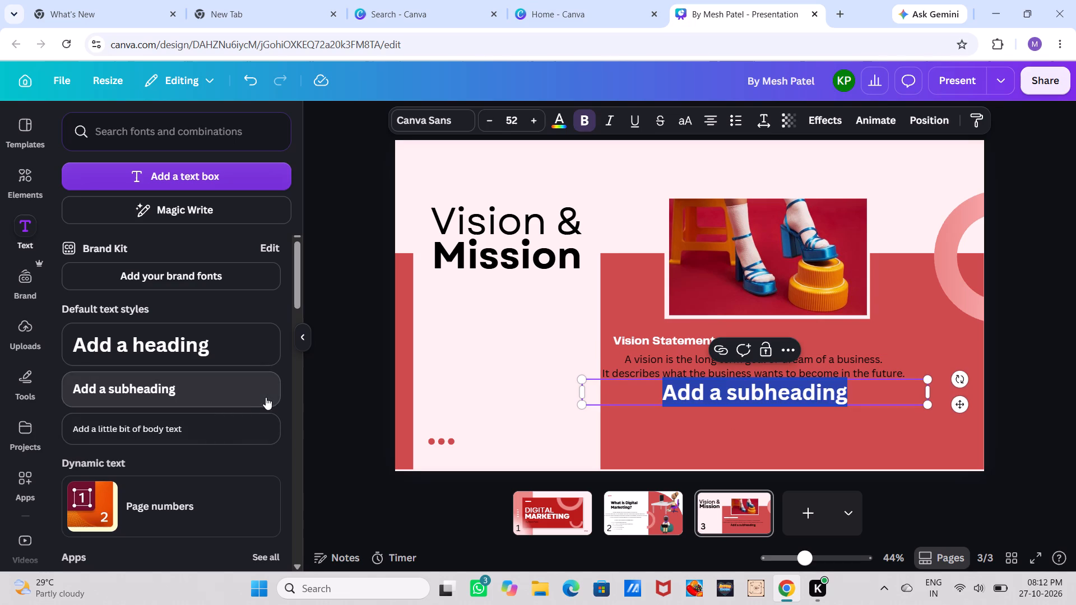
{"action": "key", "text": "BackSpace"}
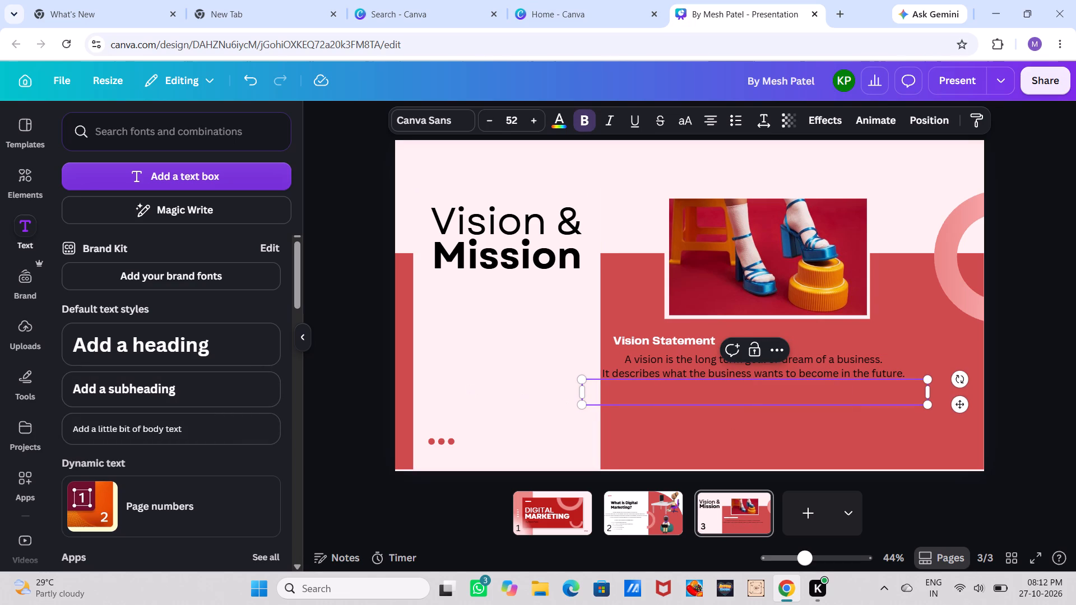
{"action": "type", "text": "Miss"}
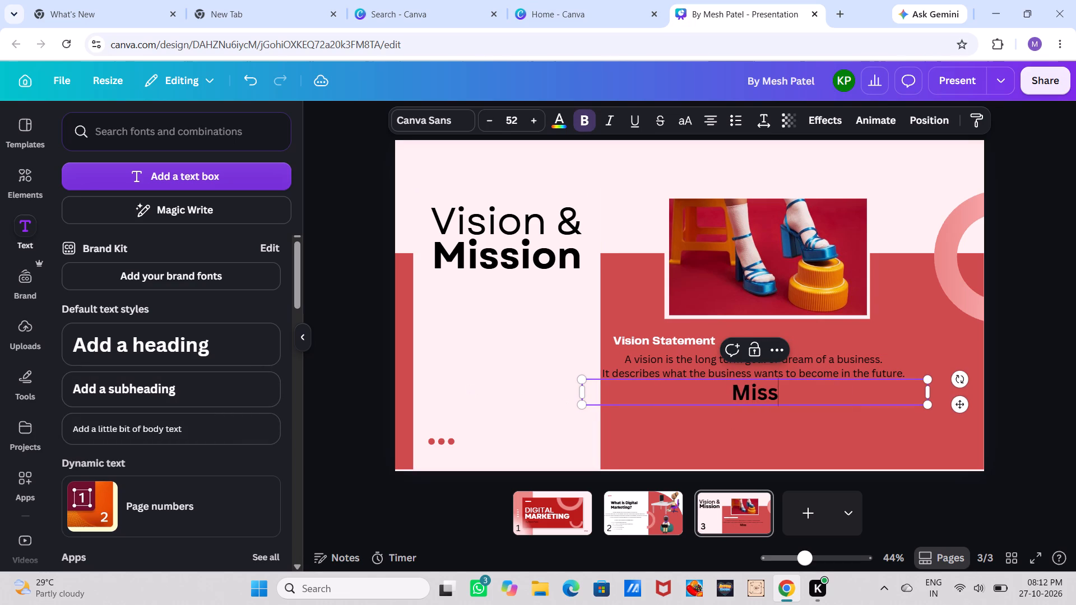
{"action": "type", "text": "ion"}
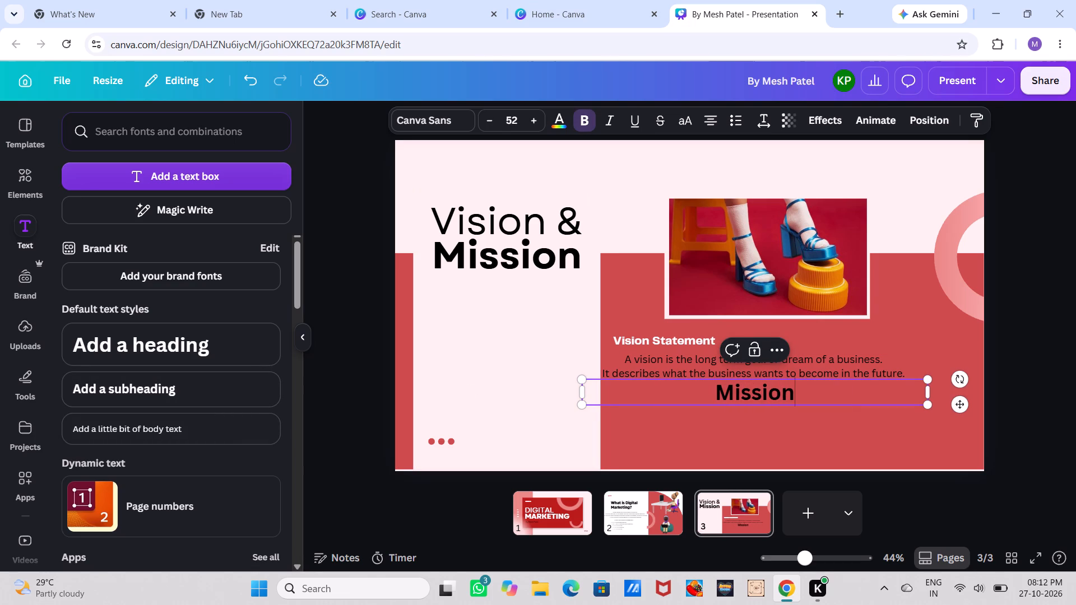
{"action": "key", "text": "space"}
{"action": "type", "text": "Stat"}
{"action": "type", "text": "ement"}
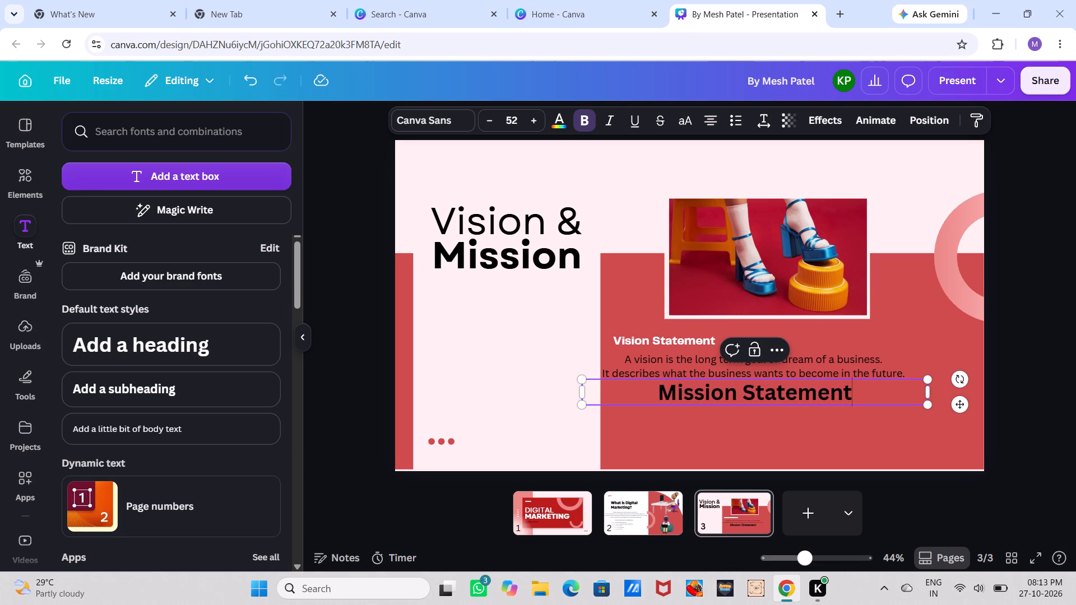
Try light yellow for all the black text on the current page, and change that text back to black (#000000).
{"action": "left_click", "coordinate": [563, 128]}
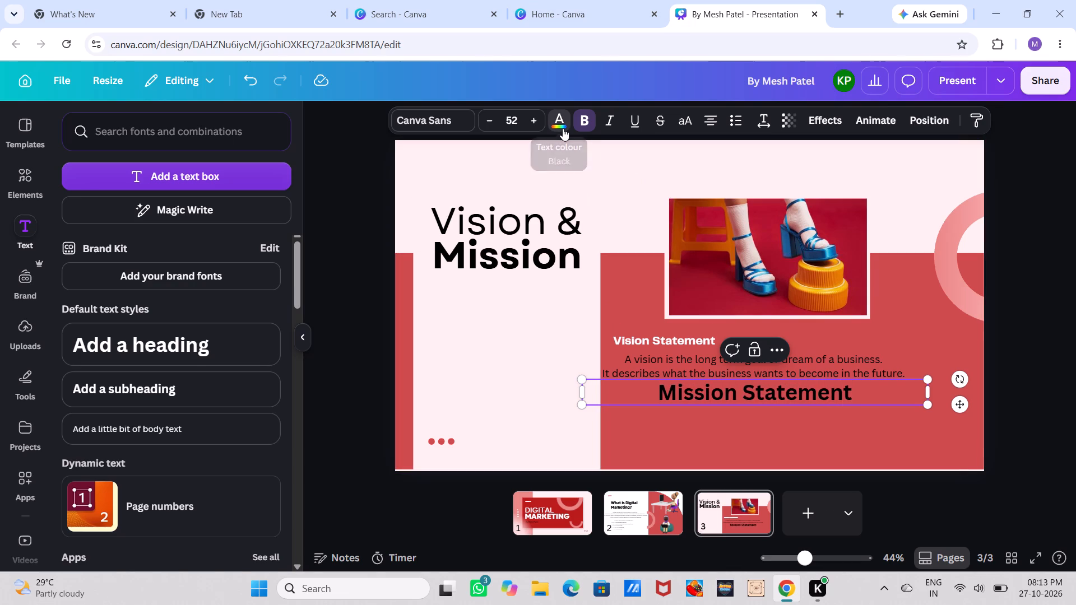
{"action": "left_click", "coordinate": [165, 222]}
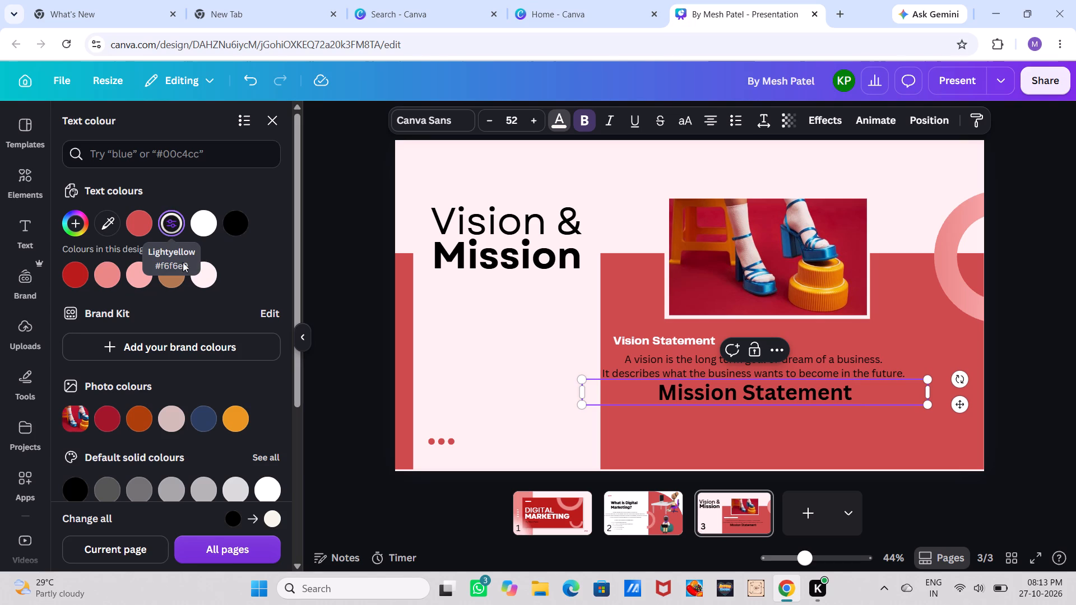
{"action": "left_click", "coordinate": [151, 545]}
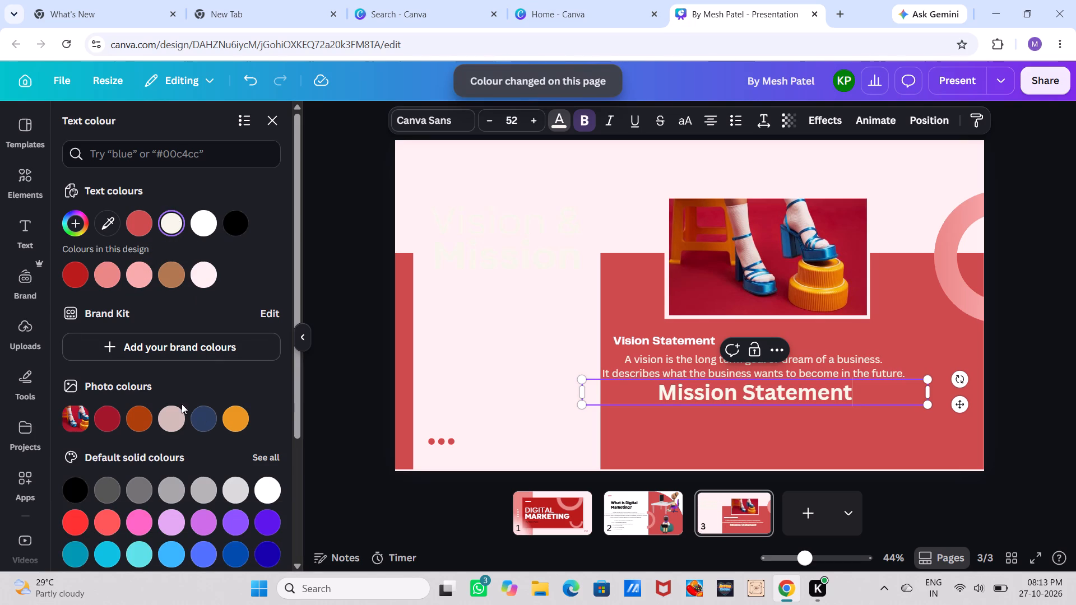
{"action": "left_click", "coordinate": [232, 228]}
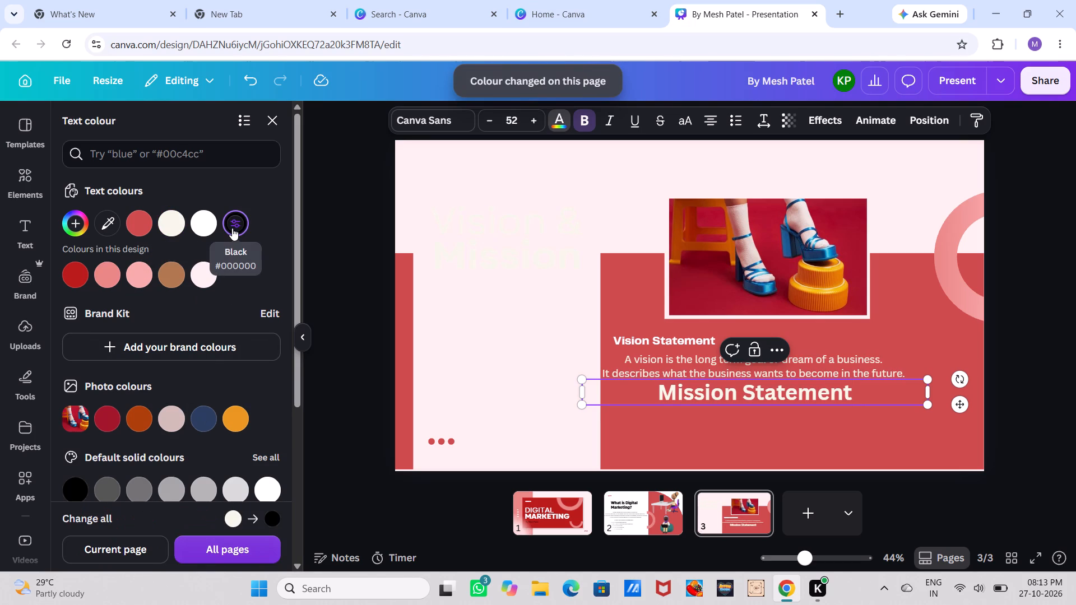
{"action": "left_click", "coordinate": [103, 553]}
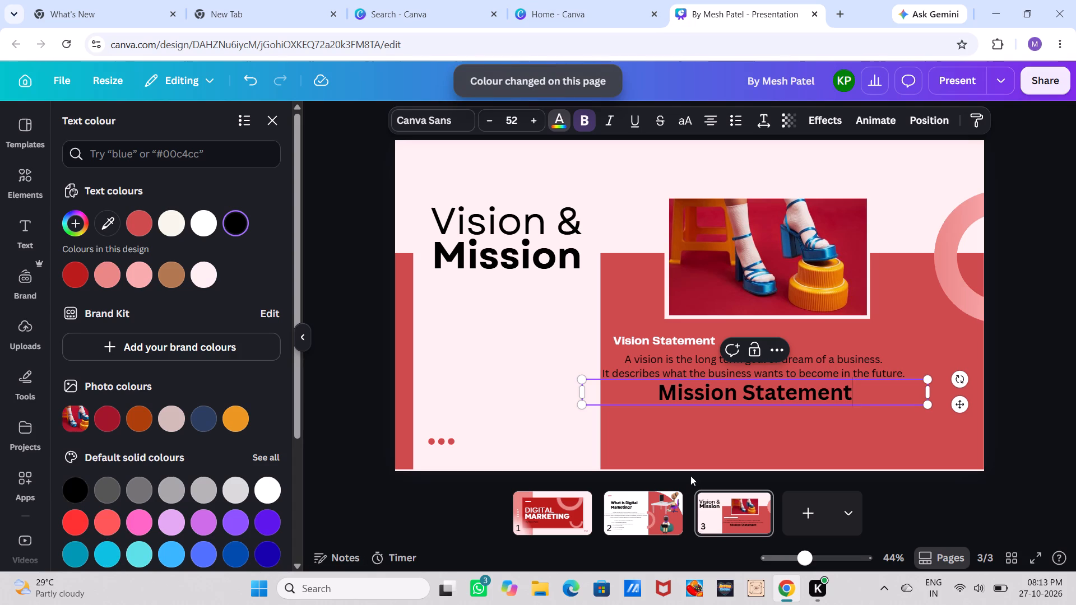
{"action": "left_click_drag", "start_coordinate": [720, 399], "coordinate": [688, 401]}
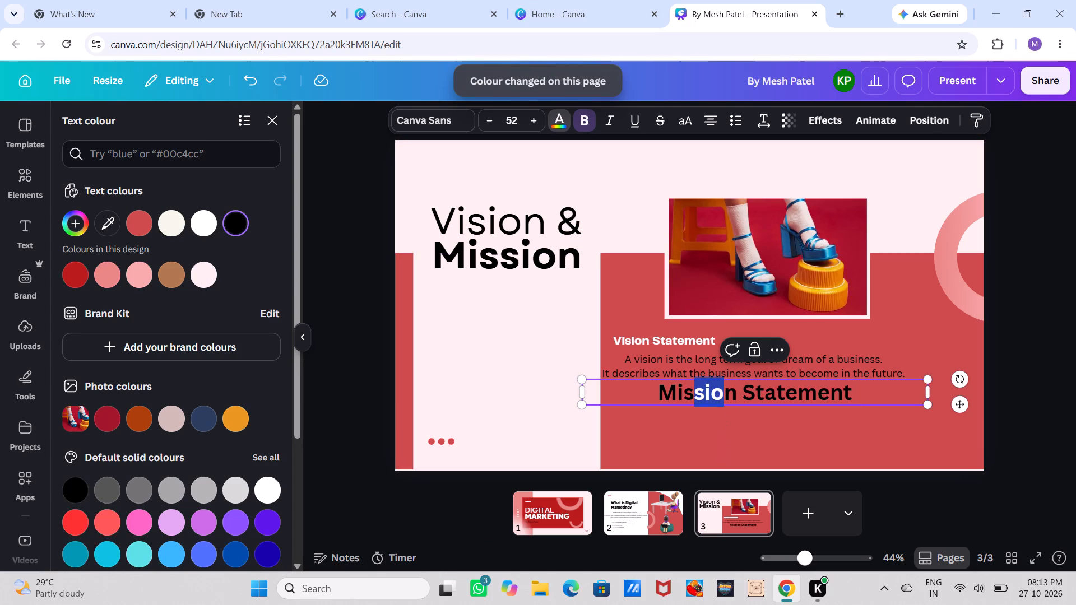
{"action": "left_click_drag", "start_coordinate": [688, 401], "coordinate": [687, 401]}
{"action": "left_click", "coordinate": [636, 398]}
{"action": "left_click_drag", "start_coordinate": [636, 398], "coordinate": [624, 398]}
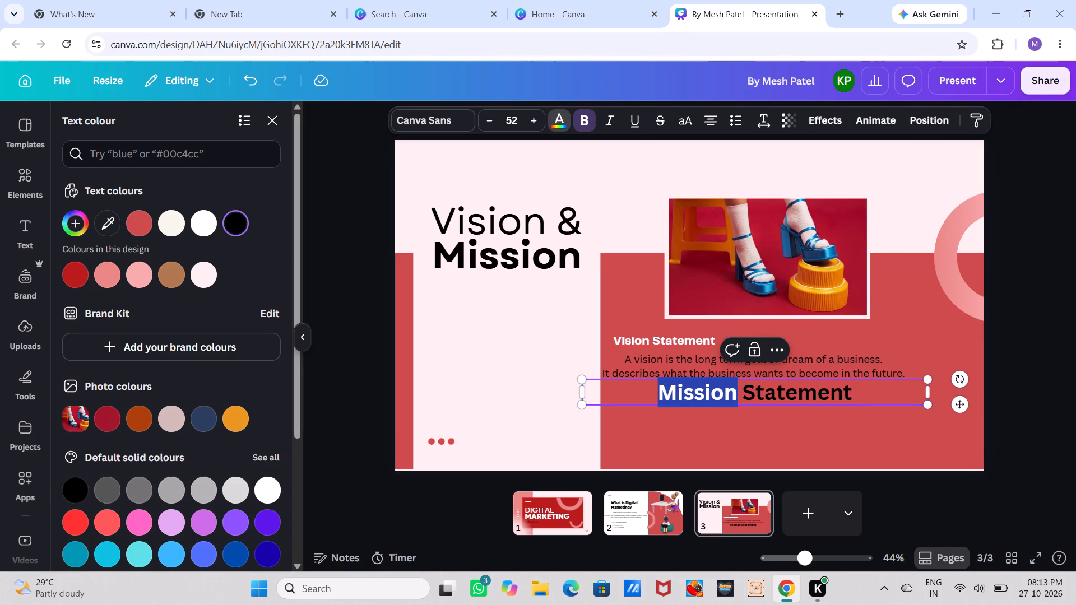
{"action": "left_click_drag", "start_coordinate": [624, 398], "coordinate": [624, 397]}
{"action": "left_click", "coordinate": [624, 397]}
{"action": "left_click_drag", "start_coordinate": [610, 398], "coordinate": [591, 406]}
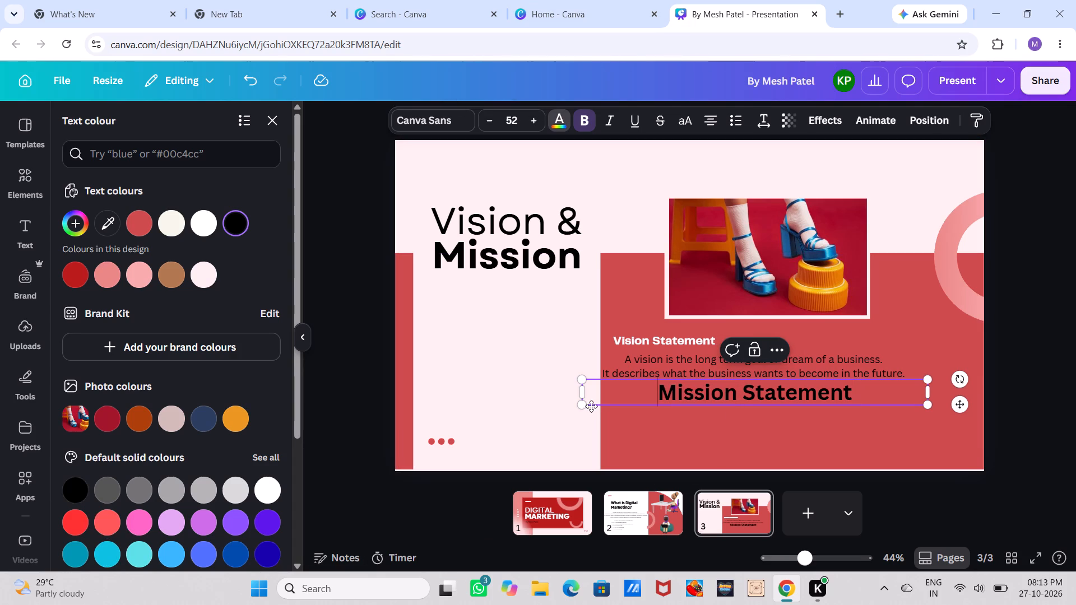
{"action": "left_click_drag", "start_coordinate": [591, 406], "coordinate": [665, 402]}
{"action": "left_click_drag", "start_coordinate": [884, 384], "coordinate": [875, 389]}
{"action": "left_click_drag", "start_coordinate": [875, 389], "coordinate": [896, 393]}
Shrink the Mission Statement heading to a font size of about 37.
{"action": "left_click_drag", "start_coordinate": [929, 406], "coordinate": [885, 414]}
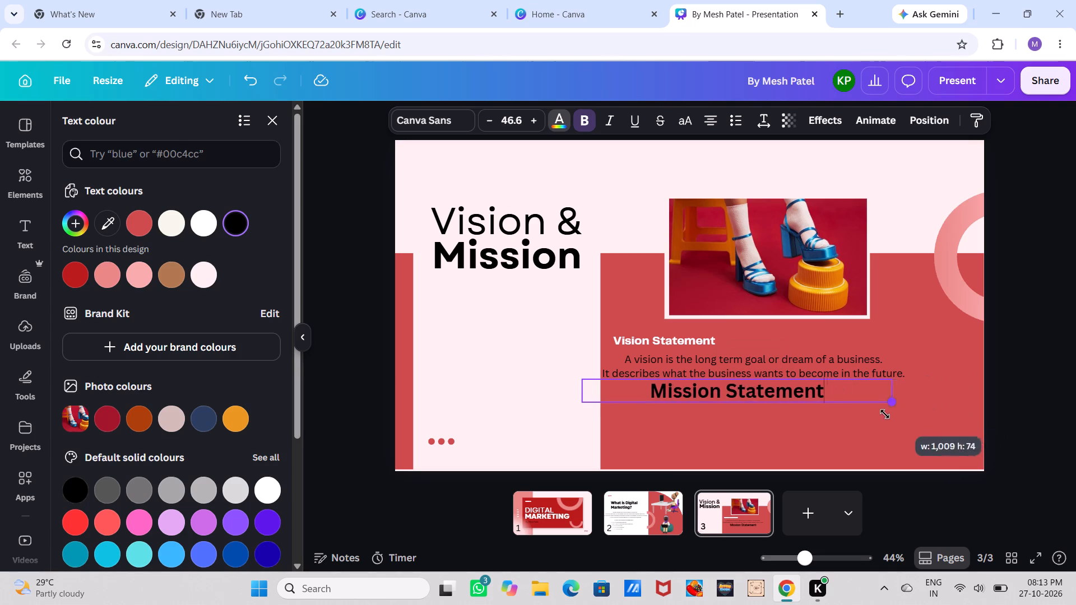
{"action": "left_click_drag", "start_coordinate": [885, 414], "coordinate": [828, 425]}
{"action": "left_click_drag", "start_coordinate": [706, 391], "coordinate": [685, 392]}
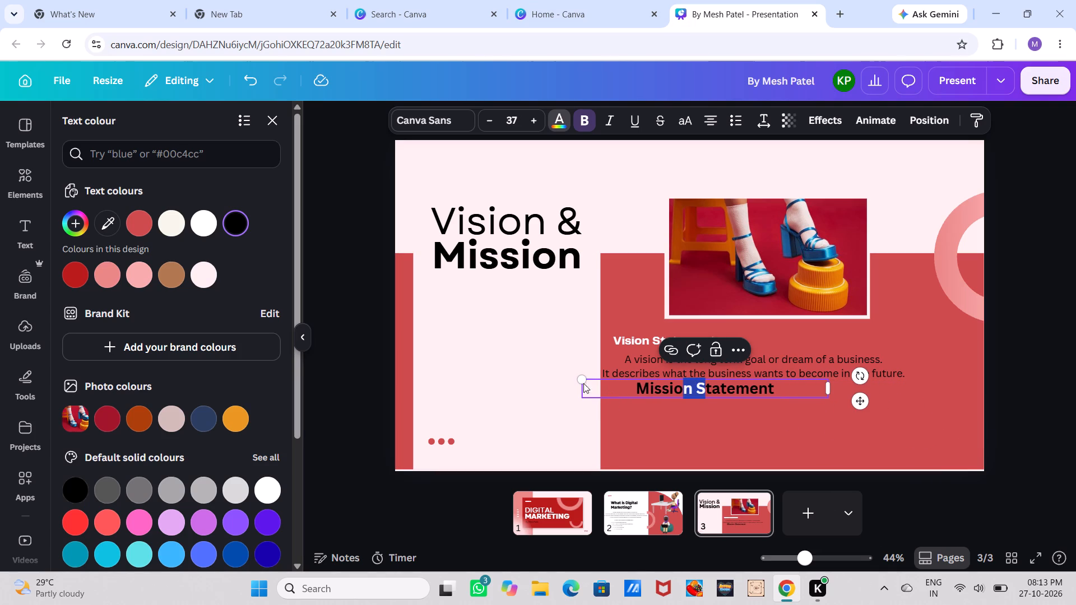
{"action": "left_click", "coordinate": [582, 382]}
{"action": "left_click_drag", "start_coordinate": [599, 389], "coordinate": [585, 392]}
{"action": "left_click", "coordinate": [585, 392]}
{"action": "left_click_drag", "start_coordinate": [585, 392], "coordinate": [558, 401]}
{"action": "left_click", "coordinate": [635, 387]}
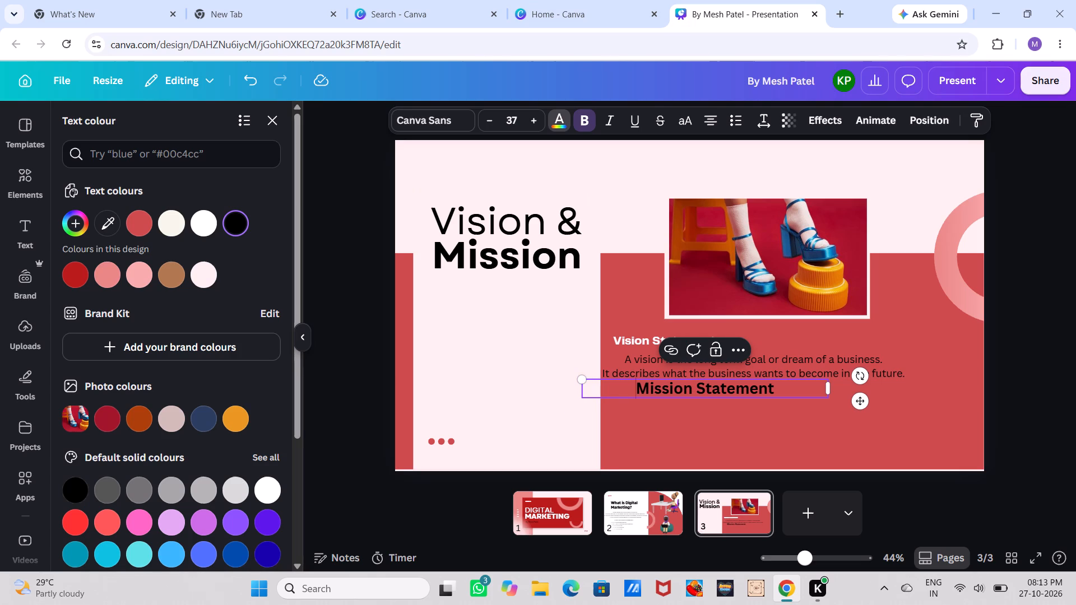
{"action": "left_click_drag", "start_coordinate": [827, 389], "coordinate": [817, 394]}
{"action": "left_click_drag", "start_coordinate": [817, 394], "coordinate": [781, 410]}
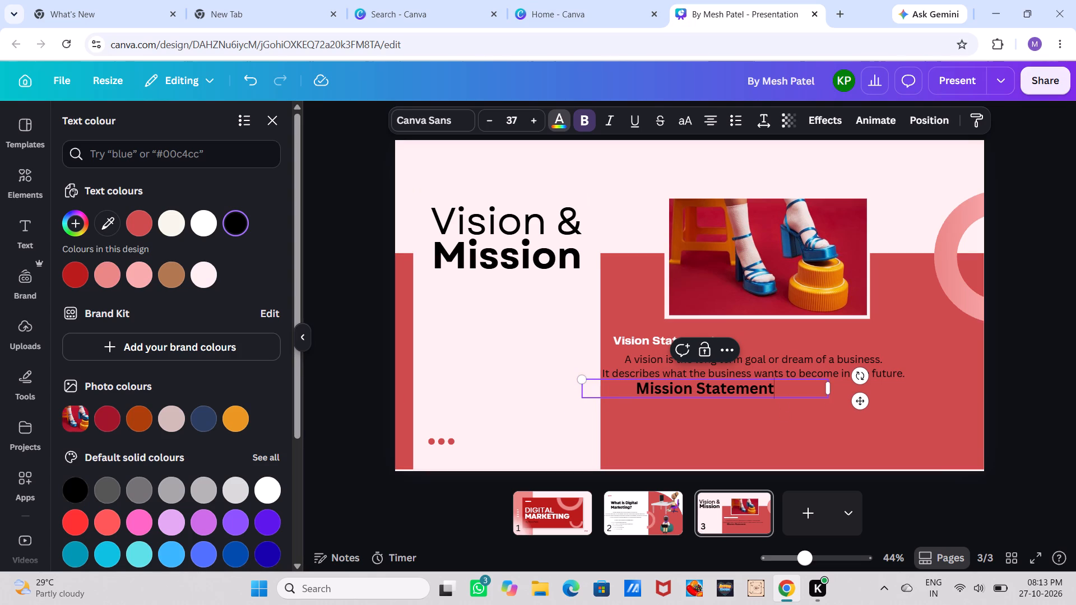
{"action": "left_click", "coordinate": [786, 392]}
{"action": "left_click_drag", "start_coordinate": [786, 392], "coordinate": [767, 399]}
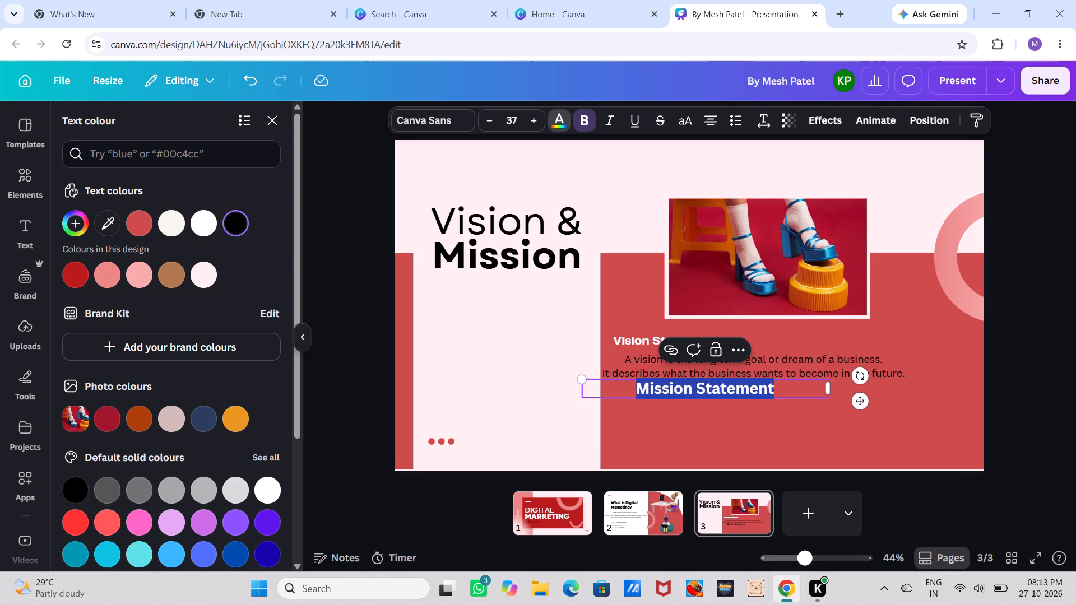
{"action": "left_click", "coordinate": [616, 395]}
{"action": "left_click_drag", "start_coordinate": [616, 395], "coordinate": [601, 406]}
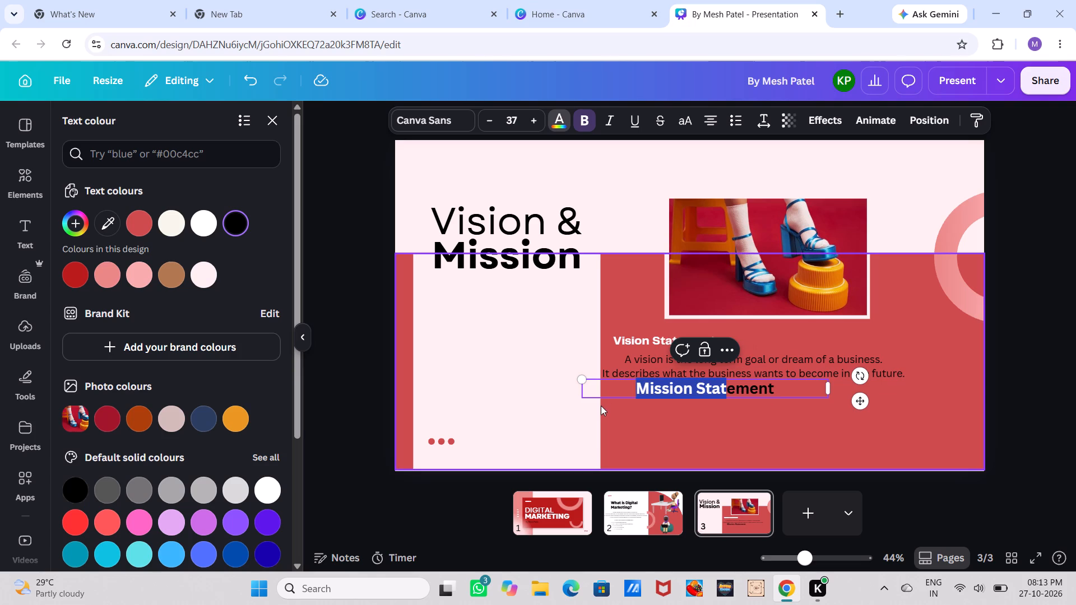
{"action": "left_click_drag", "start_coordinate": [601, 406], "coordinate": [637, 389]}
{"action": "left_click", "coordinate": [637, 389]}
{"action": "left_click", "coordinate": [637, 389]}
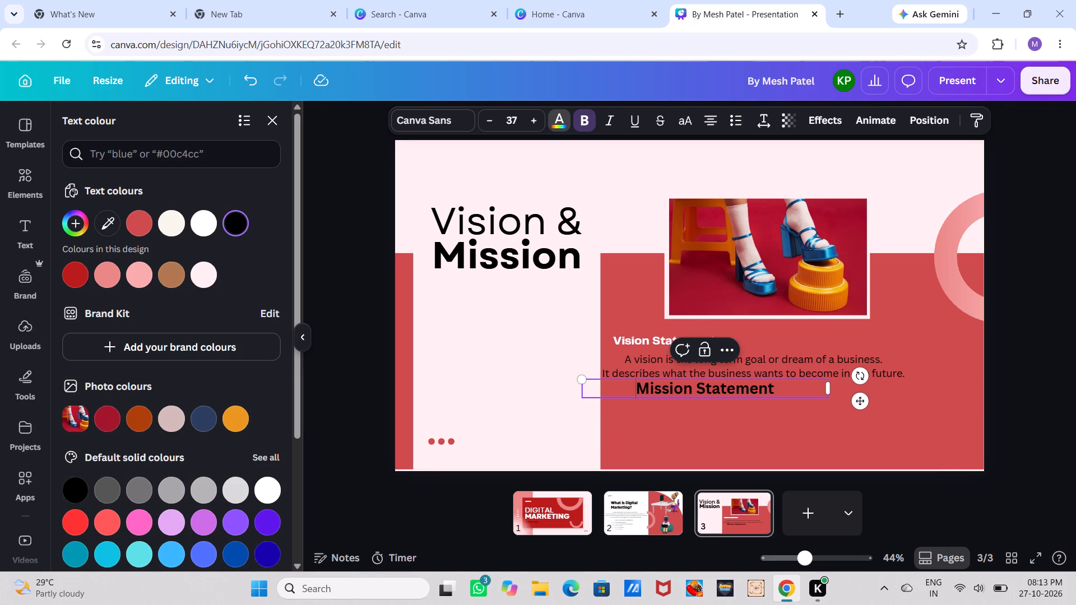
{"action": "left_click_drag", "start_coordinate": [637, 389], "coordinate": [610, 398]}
Move the Mission Statement heading slightly left and down, leaving a small gap below the vision paragraph.
{"action": "left_click", "coordinate": [620, 415]}
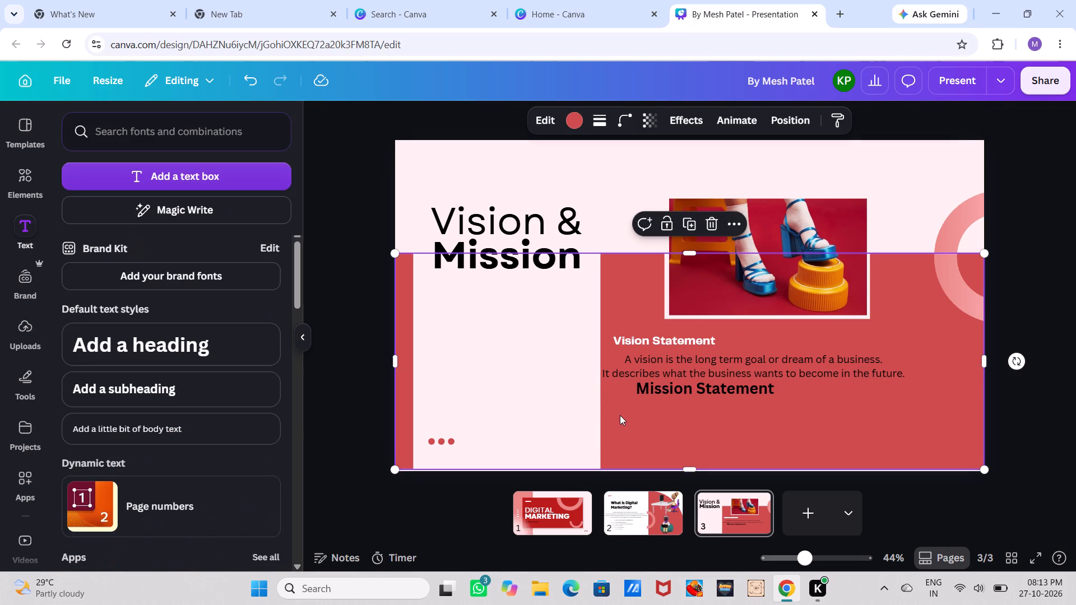
{"action": "left_click_drag", "start_coordinate": [620, 389], "coordinate": [601, 387]}
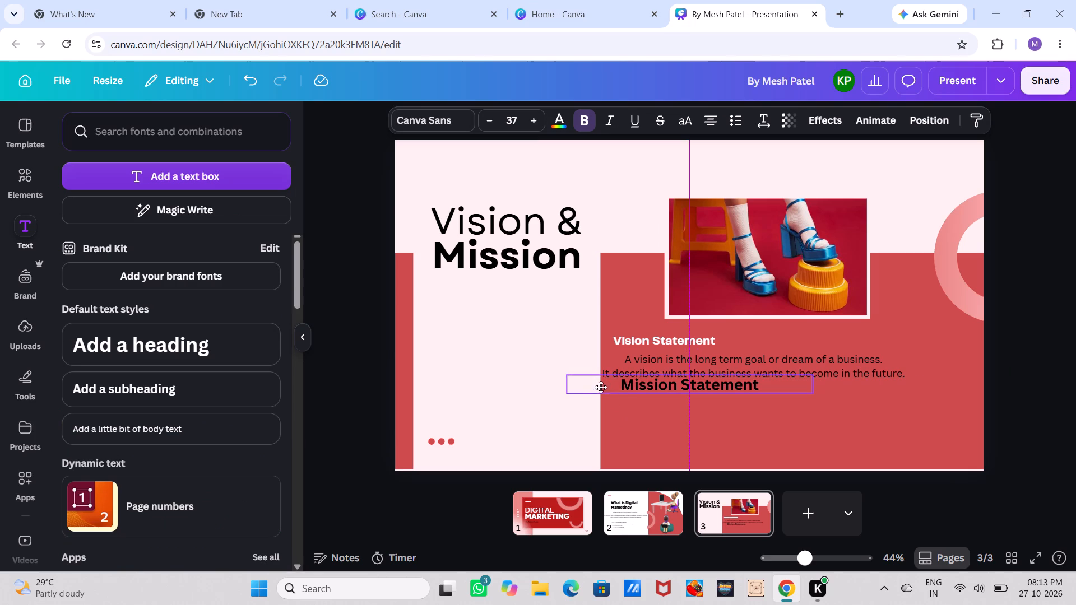
{"action": "left_click_drag", "start_coordinate": [601, 387], "coordinate": [600, 393]}
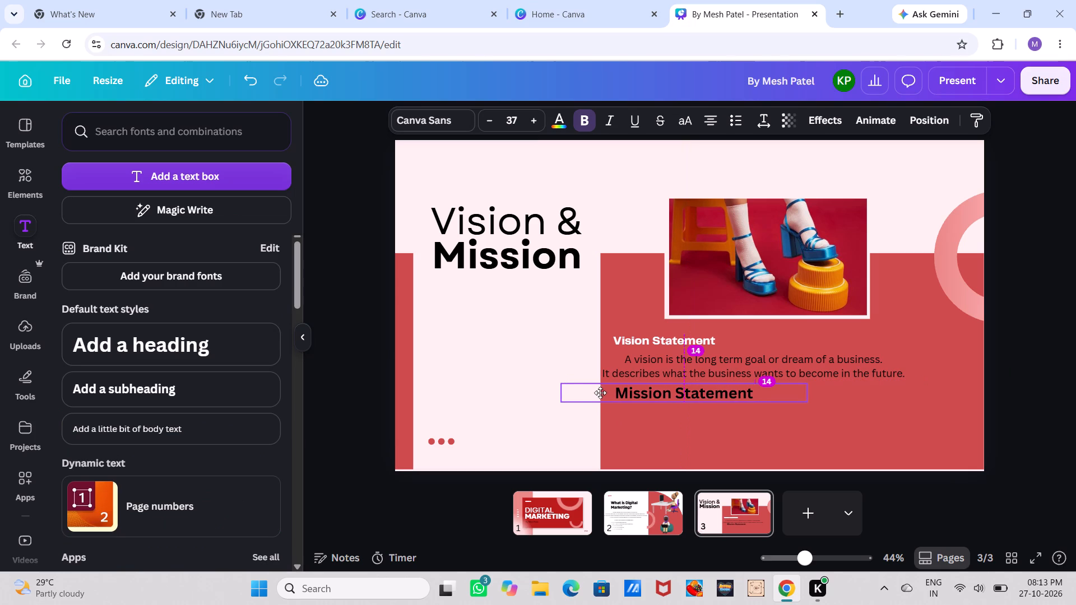
{"action": "left_click_drag", "start_coordinate": [600, 393], "coordinate": [601, 393]}
Narrow the Mission Statement text box slightly and reduce its font size to about 36, roughly aligning it with the Vision Statement heading.
{"action": "left_click", "coordinate": [805, 394]}
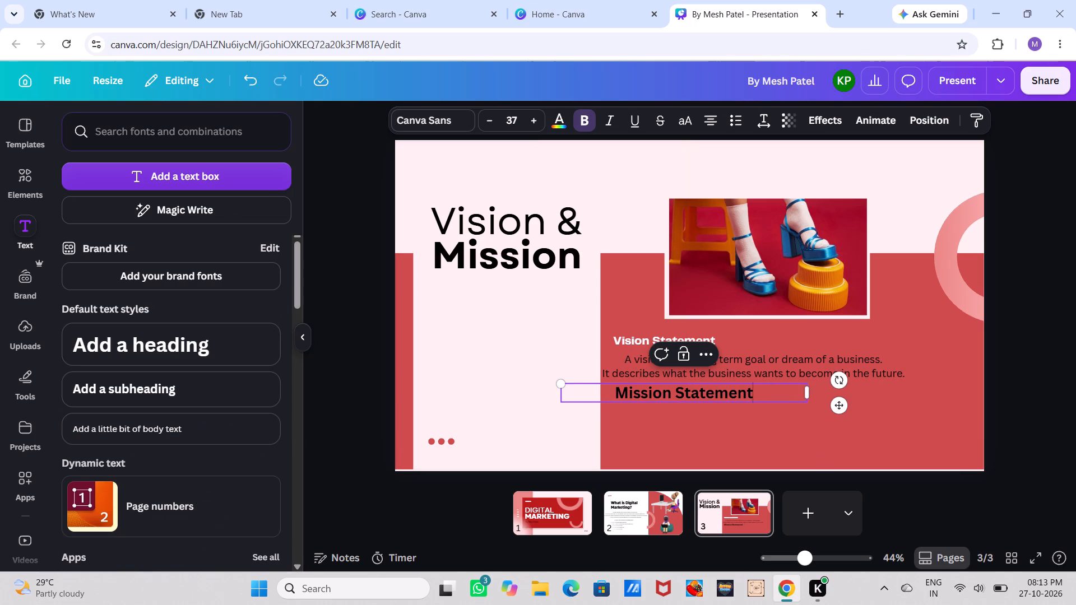
{"action": "left_click_drag", "start_coordinate": [807, 398], "coordinate": [795, 399]}
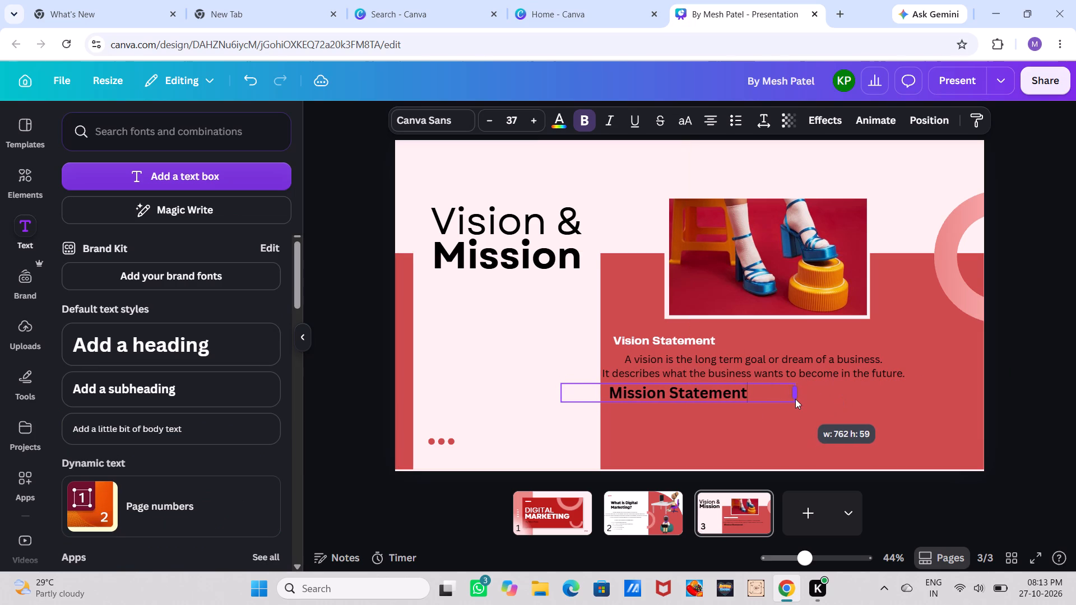
{"action": "left_click_drag", "start_coordinate": [795, 399], "coordinate": [799, 397]}
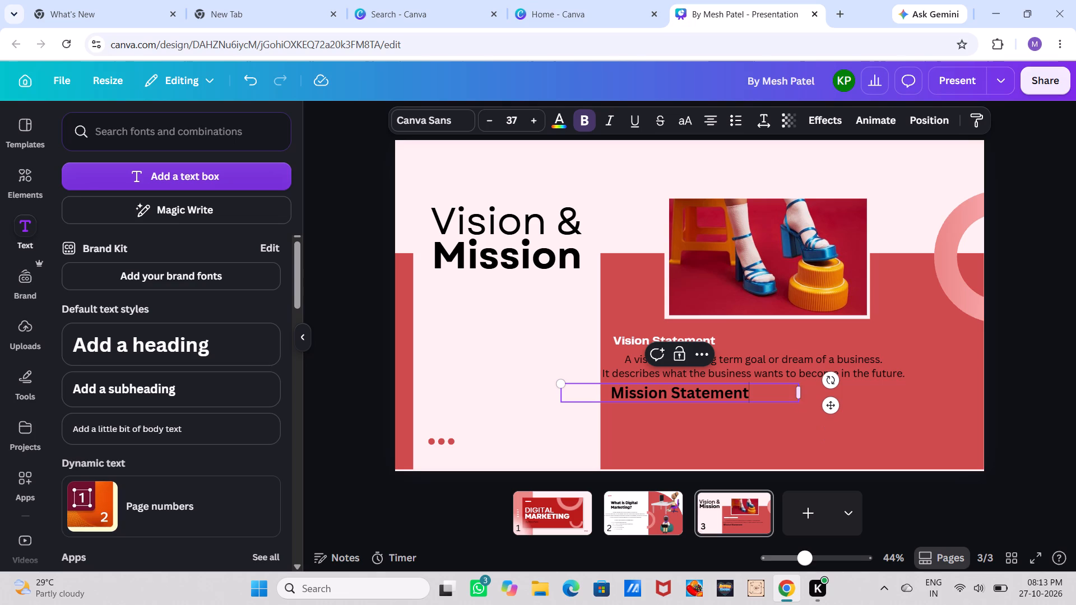
{"action": "left_click_drag", "start_coordinate": [559, 382], "coordinate": [565, 385]}
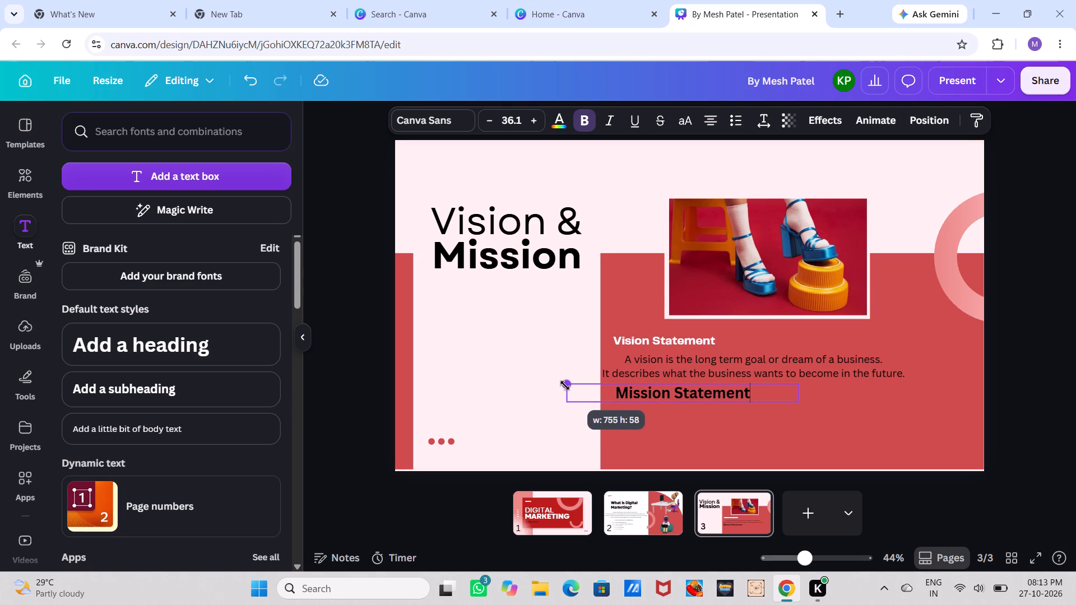
{"action": "left_click_drag", "start_coordinate": [565, 385], "coordinate": [565, 386]}
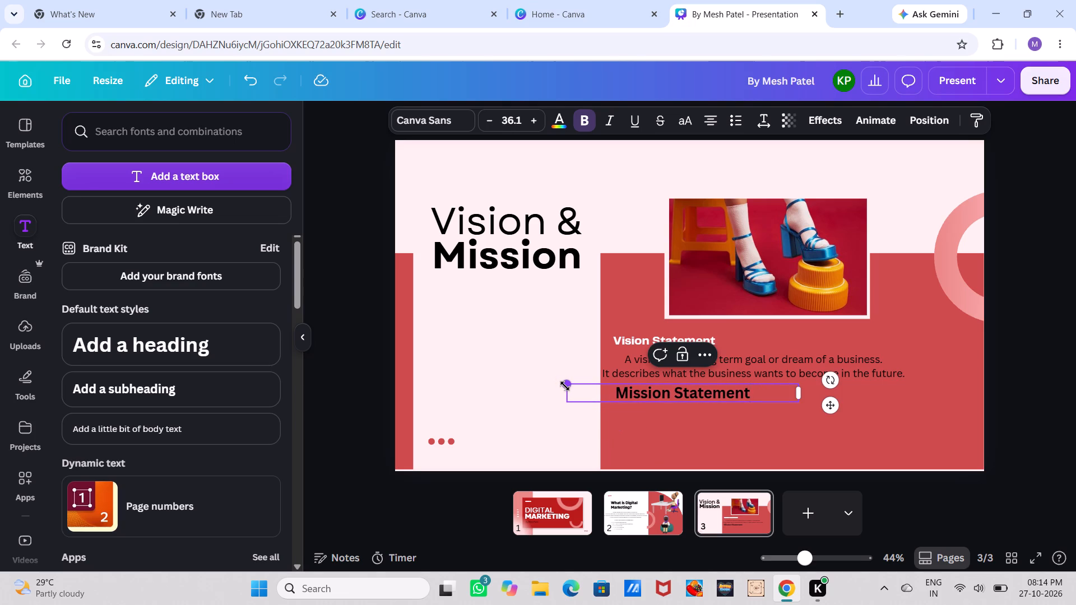
{"action": "left_click_drag", "start_coordinate": [565, 386], "coordinate": [568, 397]}
{"action": "left_click", "coordinate": [651, 417]}
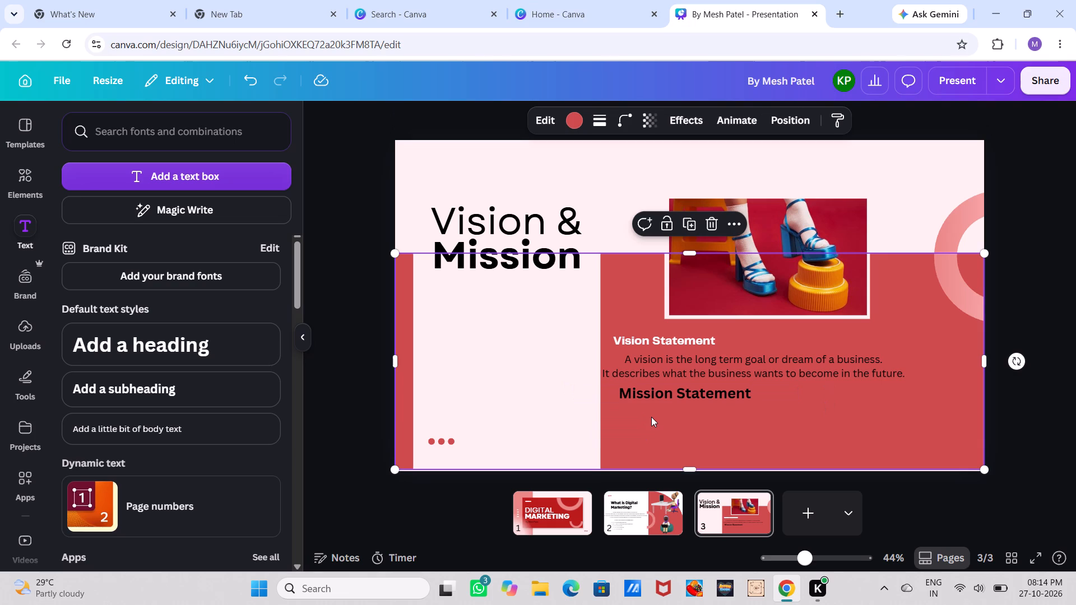
Add a body text box on page 3 with the first line "A mission explains what a business does and how it achieves its vision.".
{"action": "left_click", "coordinate": [272, 434]}
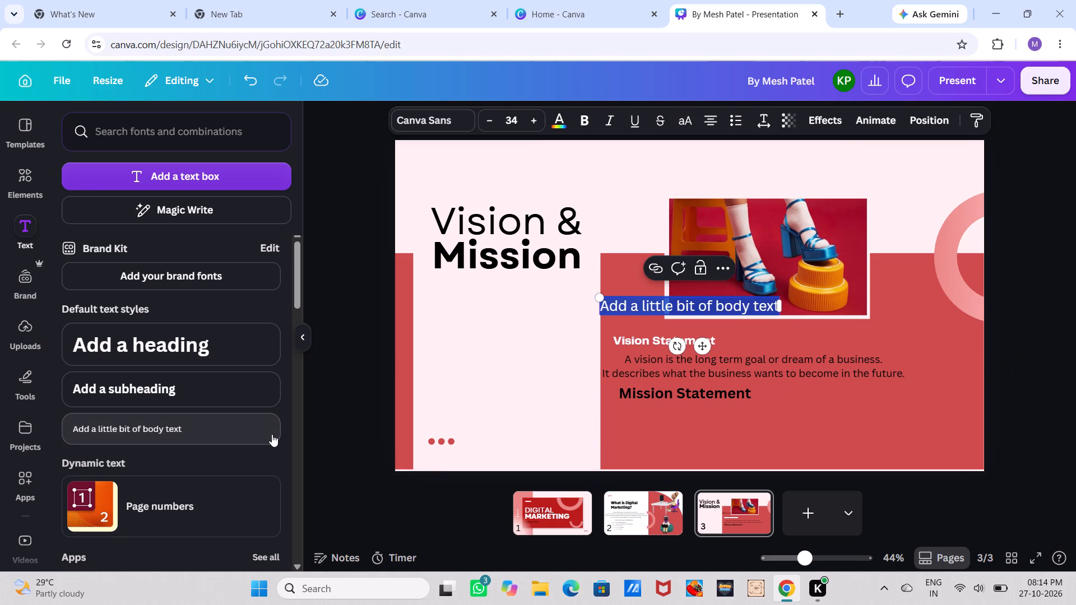
{"action": "key", "text": "BackSpace"}
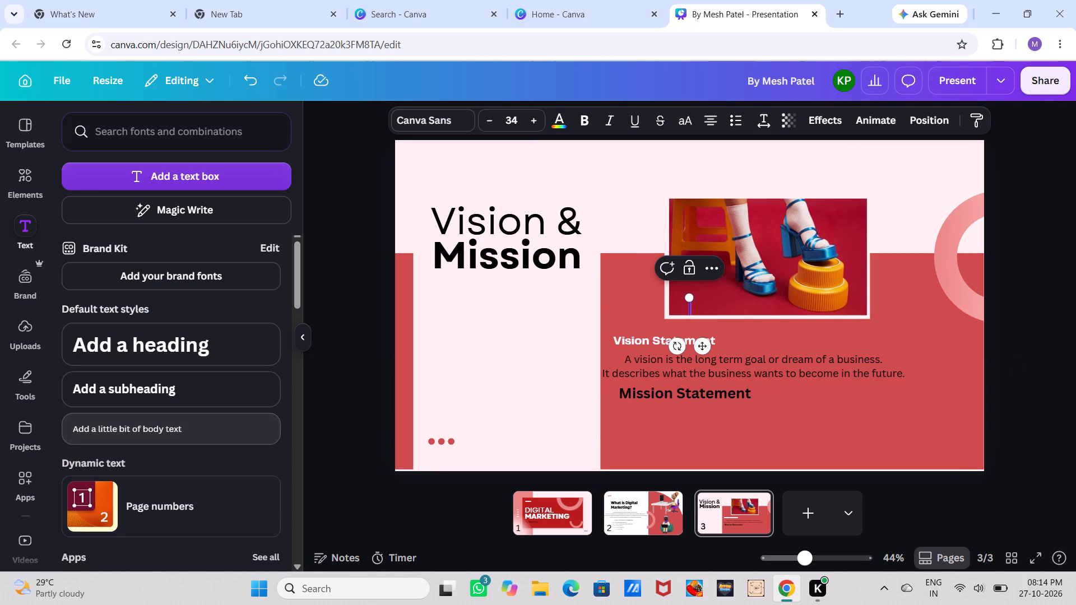
{"action": "type", "text": "A mission explains whar a"}
{"action": "key", "text": "space"}
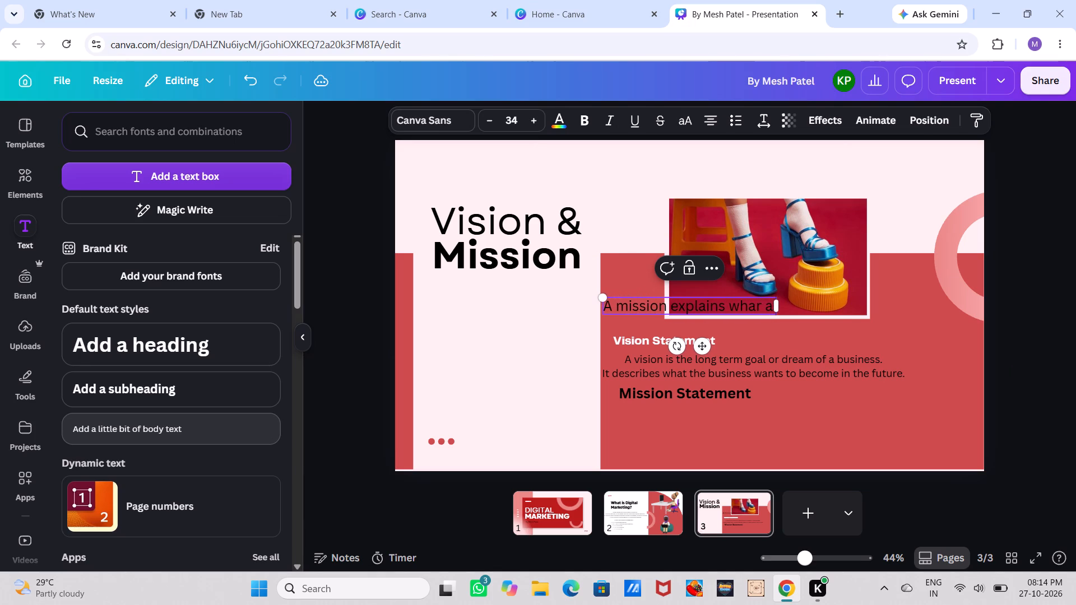
{"action": "key", "text": "BackSpace"}
{"action": "key", "text": "BackSpace"}
{"action": "key", "text": "BackSpace"}
{"action": "key", "text": "BackSpace"}
{"action": "type", "text": "t a business"}
{"action": "key", "text": "space"}
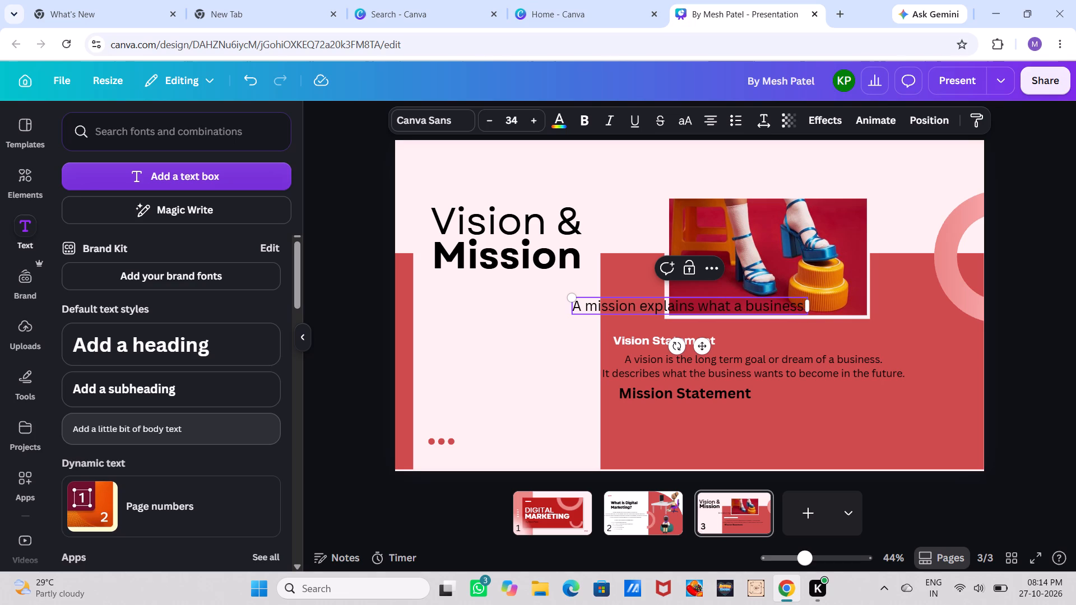
{"action": "type", "text": "does and"}
{"action": "key", "text": "space"}
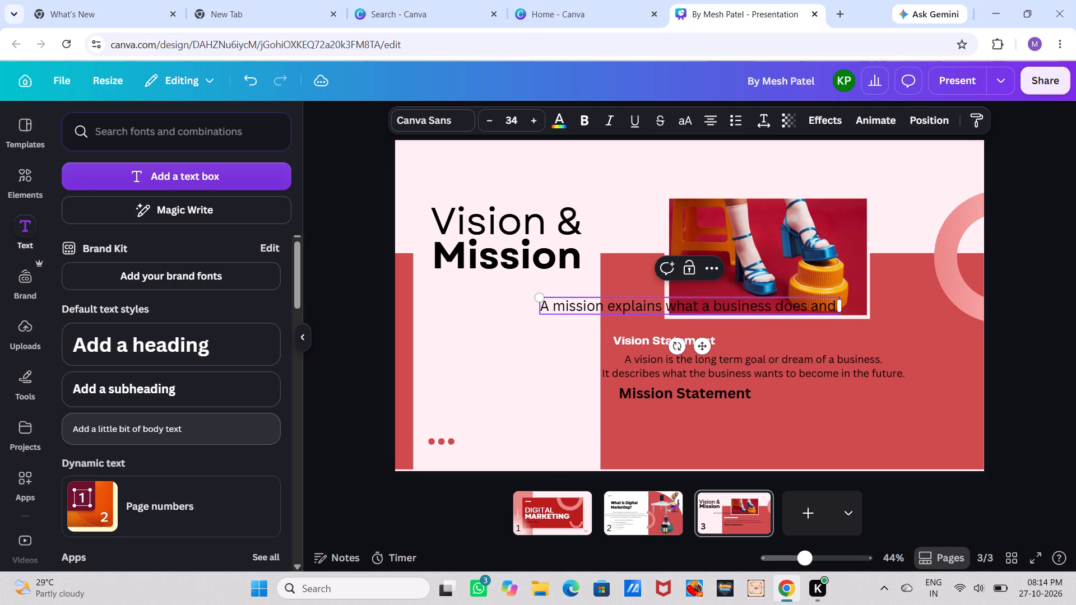
{"action": "type", "text": "how it"}
{"action": "key", "text": "space"}
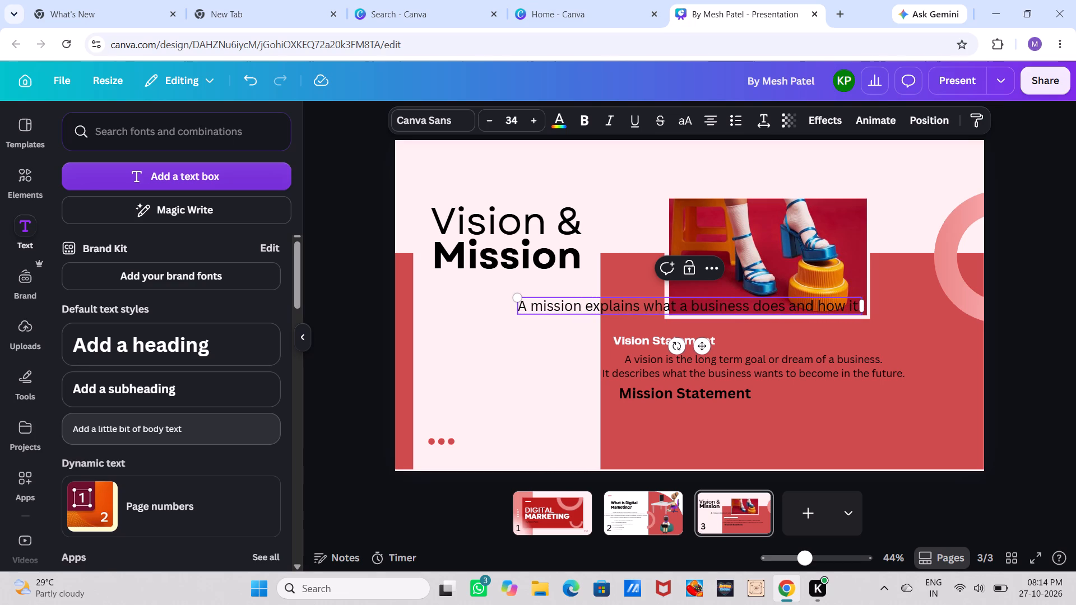
{"action": "type", "text": "ach"}
{"action": "key", "text": "i"}
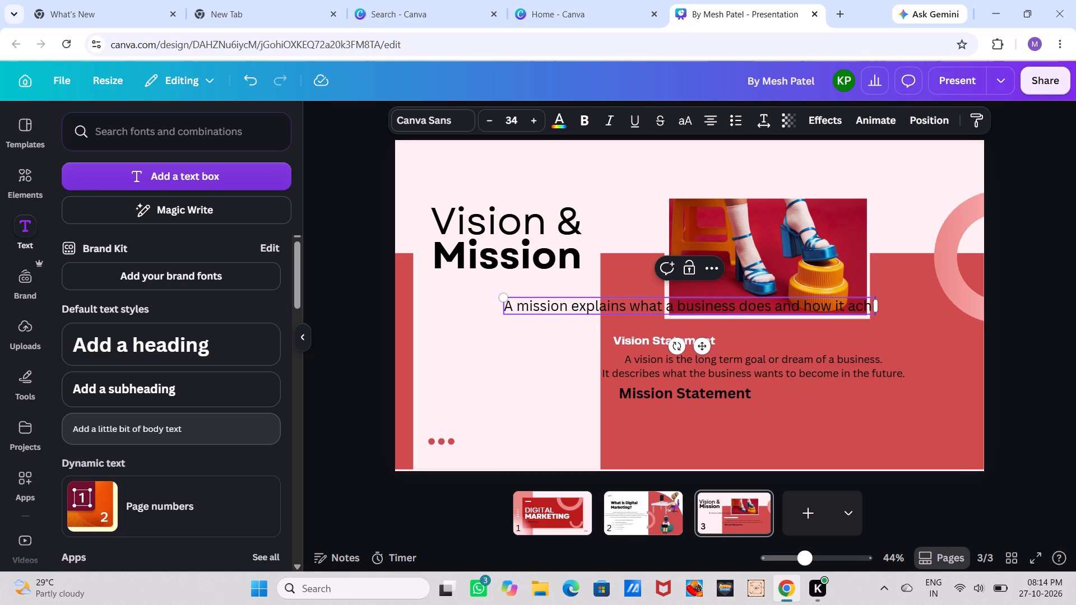
{"action": "type", "text": "eves"}
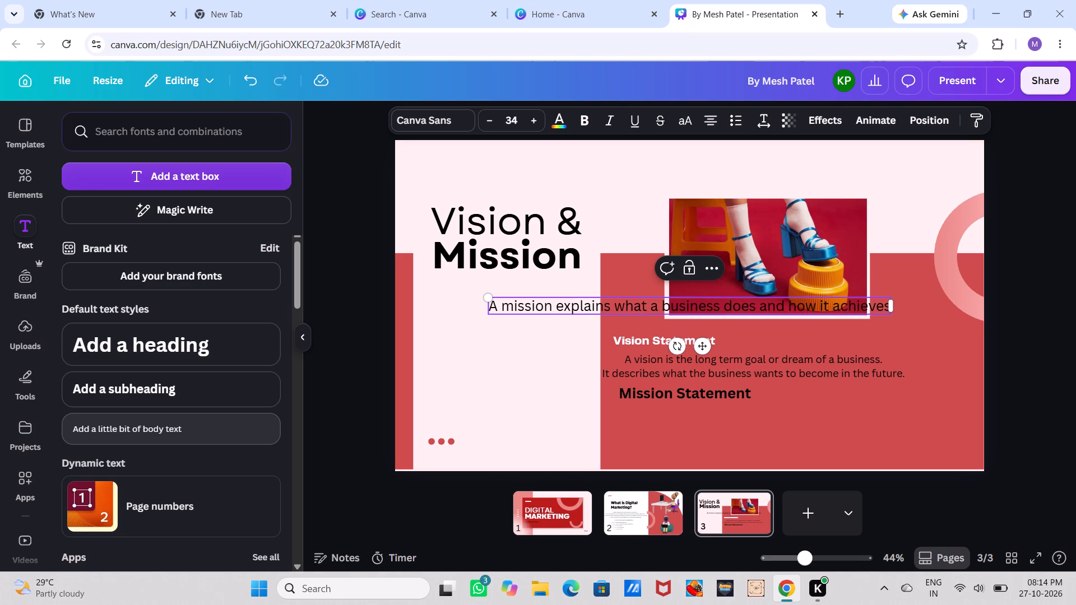
{"action": "key", "text": "space"}
{"action": "type", "text": "its"}
{"action": "key", "text": "space"}
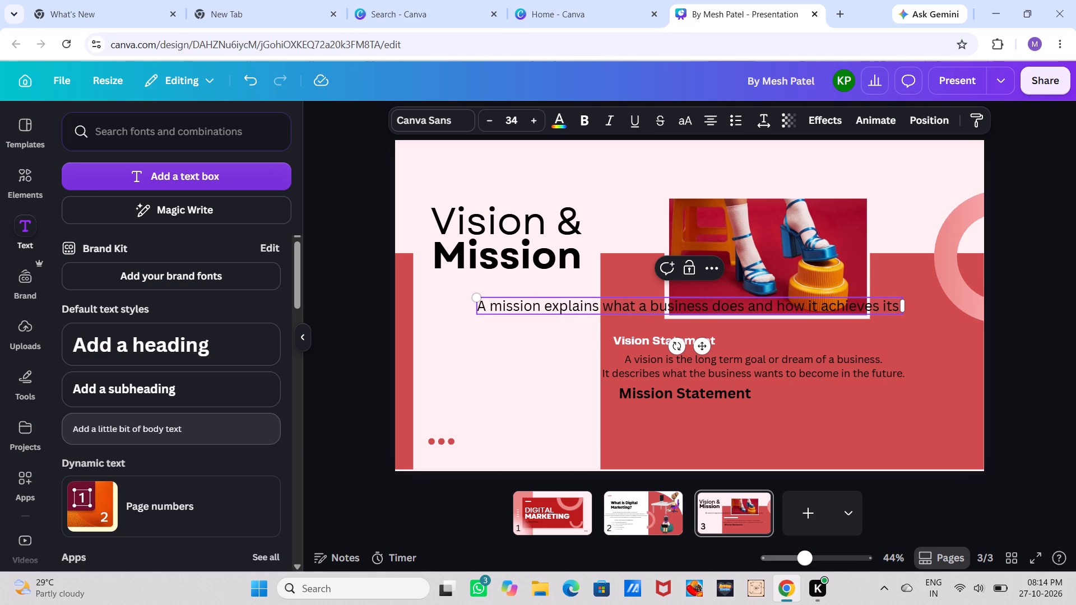
{"action": "type", "text": "vision"}
{"action": "key", "text": "period"}
{"action": "key", "text": "Return"}
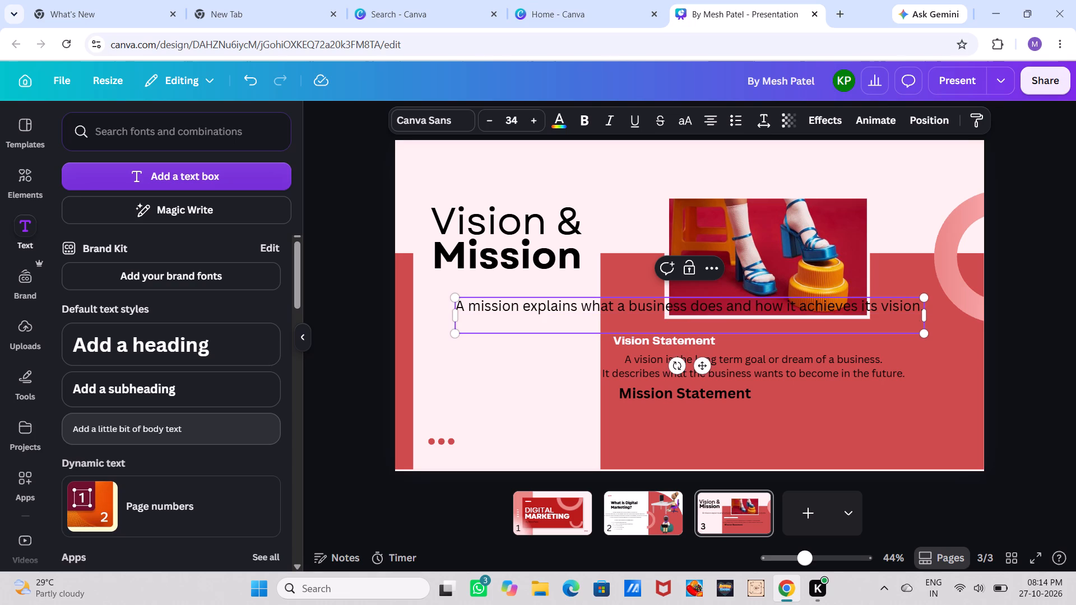
Enter the mission paragraph's second line: "It describes the business's purpose and daily activities.".
{"action": "type", "text": "It describes"}
{"action": "key", "text": "space"}
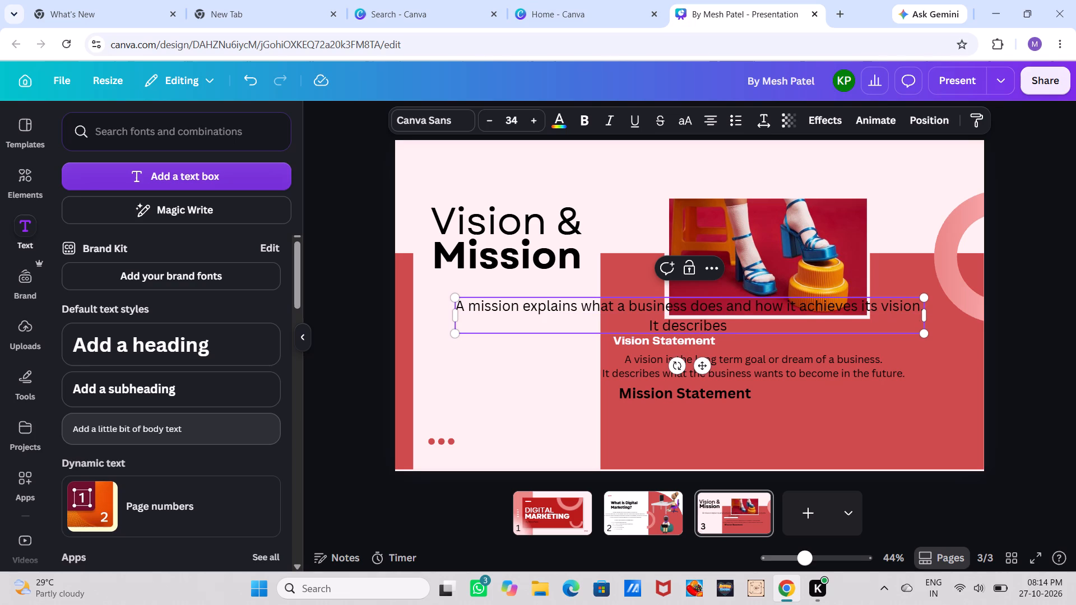
{"action": "type", "text": "the"}
{"action": "key", "text": "space"}
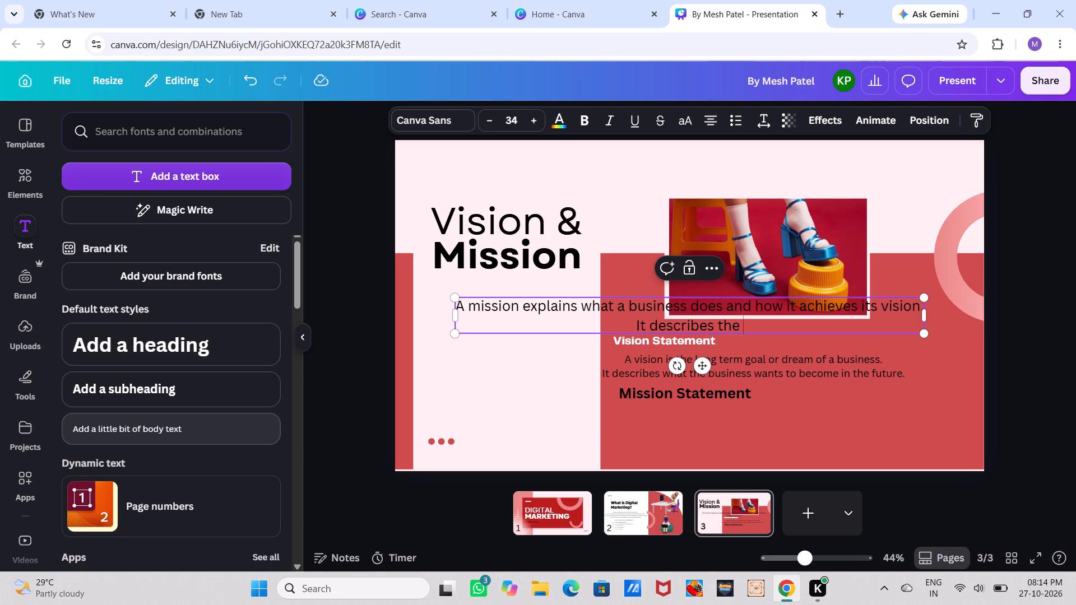
{"action": "type", "text": "business"}
{"action": "key", "text": "space"}
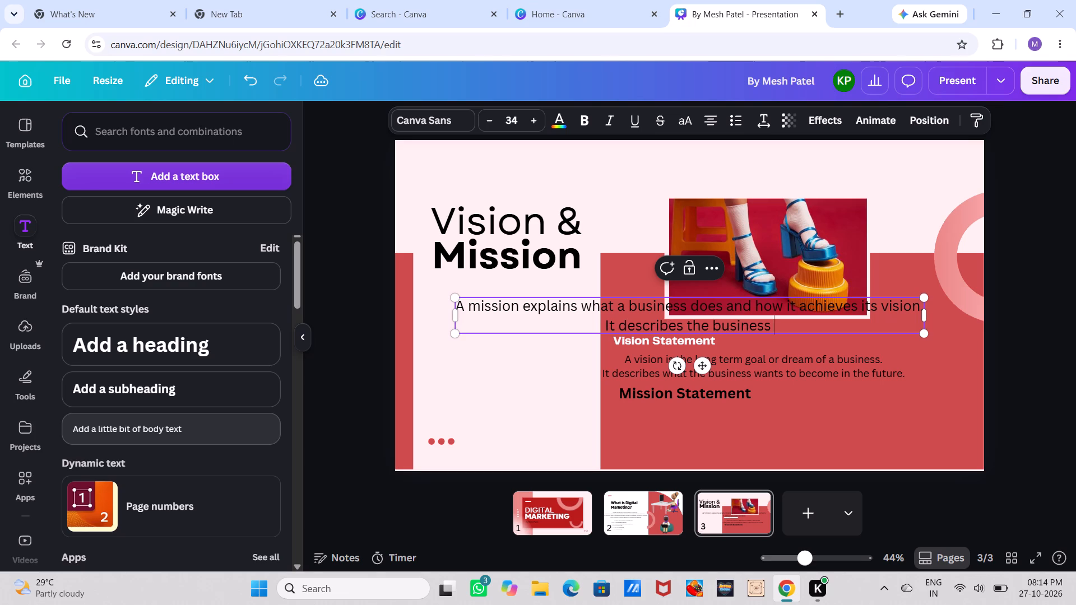
{"action": "key", "text": "BackSpace"}
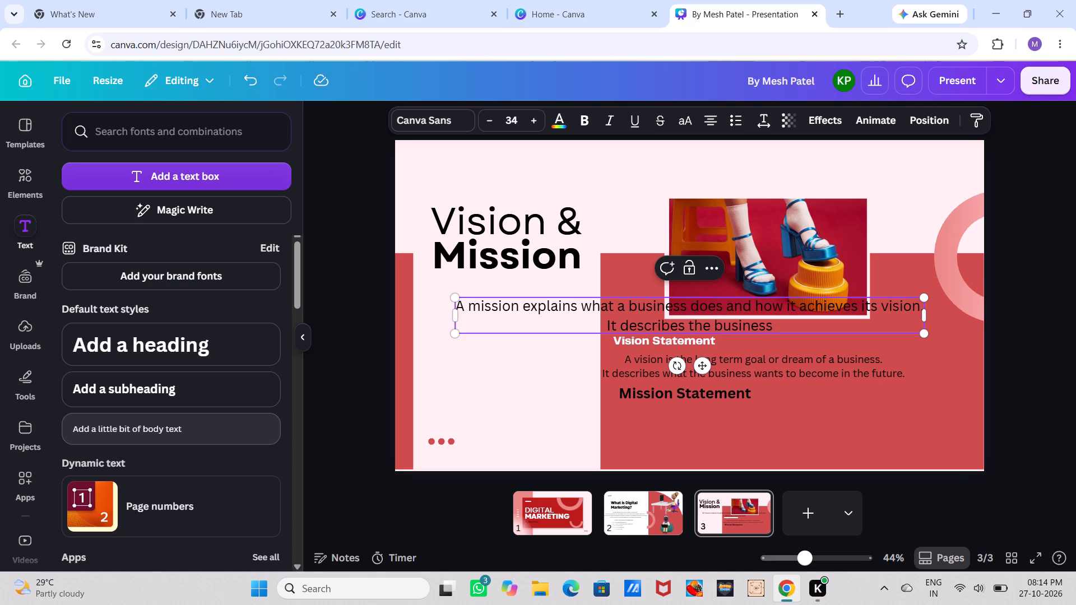
{"action": "type", "text": "'s purpose and daily"}
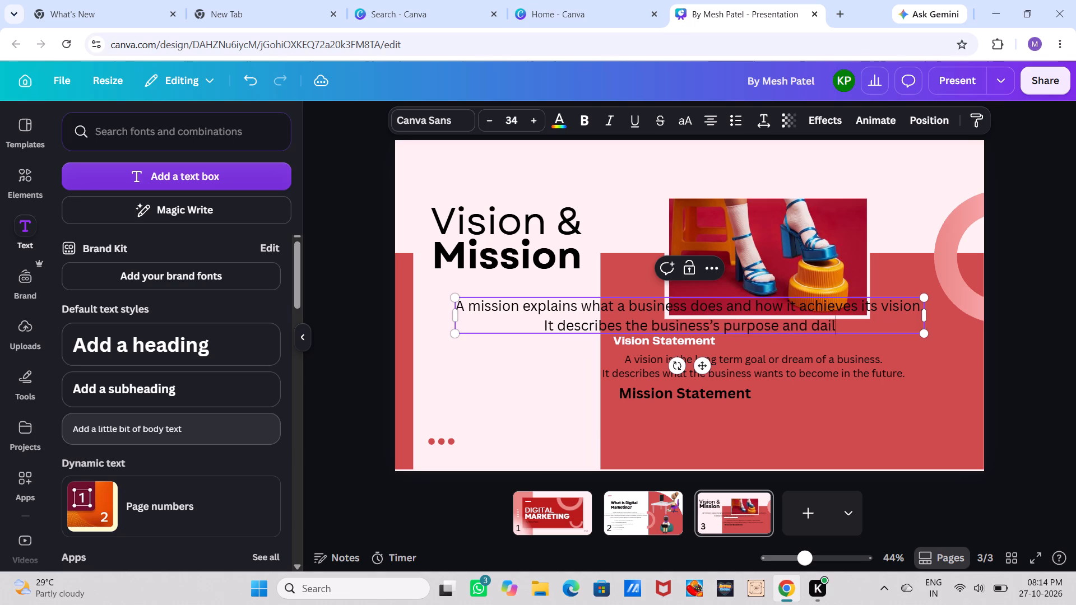
{"action": "key", "text": "space"}
{"action": "type", "text": "acti"}
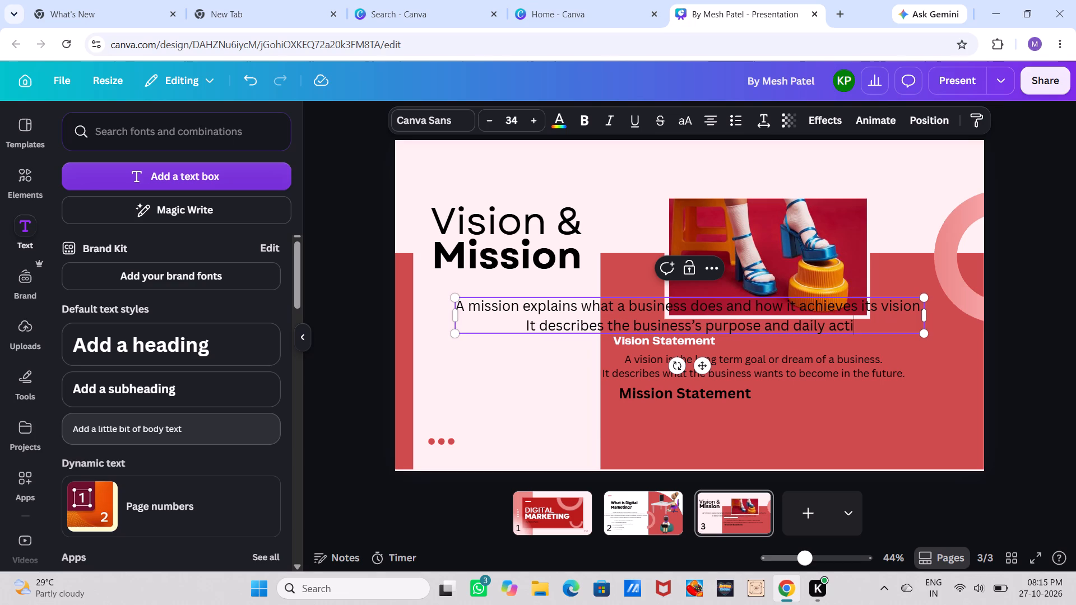
{"action": "type", "text": "vities"}
{"action": "key", "text": "period"}
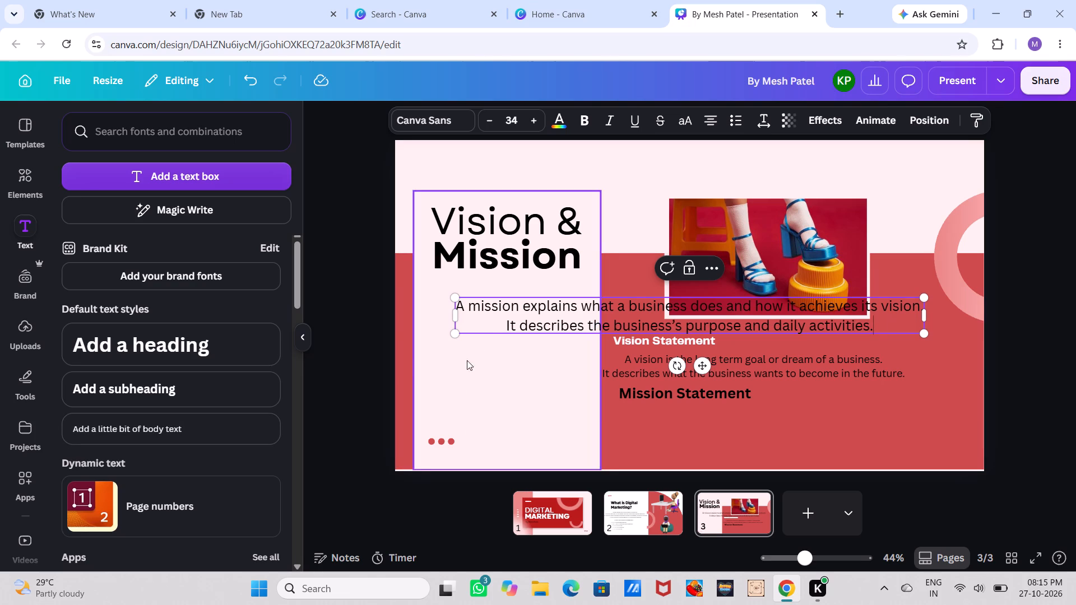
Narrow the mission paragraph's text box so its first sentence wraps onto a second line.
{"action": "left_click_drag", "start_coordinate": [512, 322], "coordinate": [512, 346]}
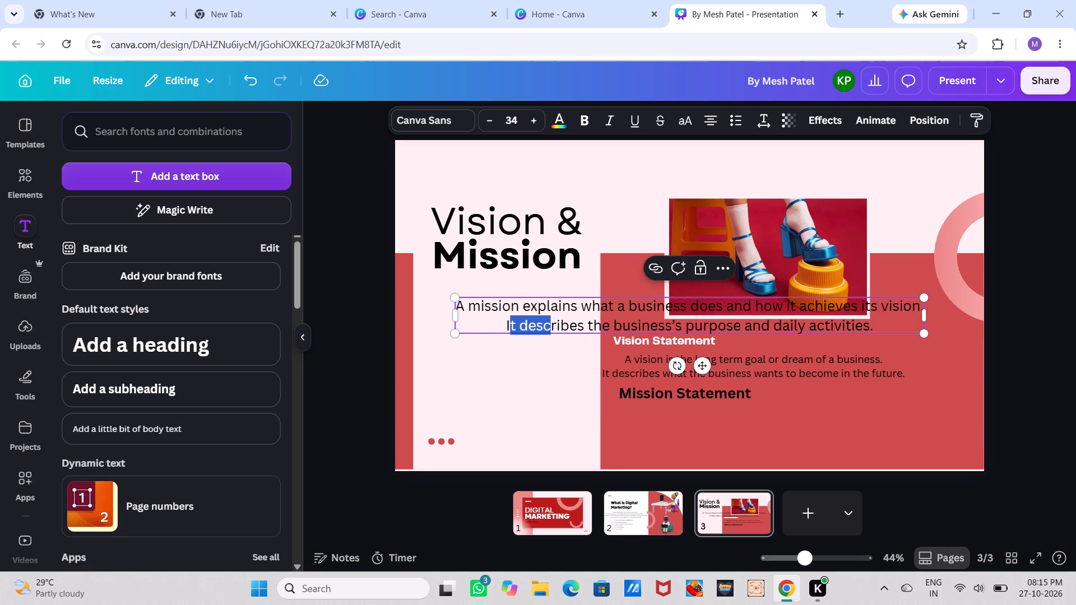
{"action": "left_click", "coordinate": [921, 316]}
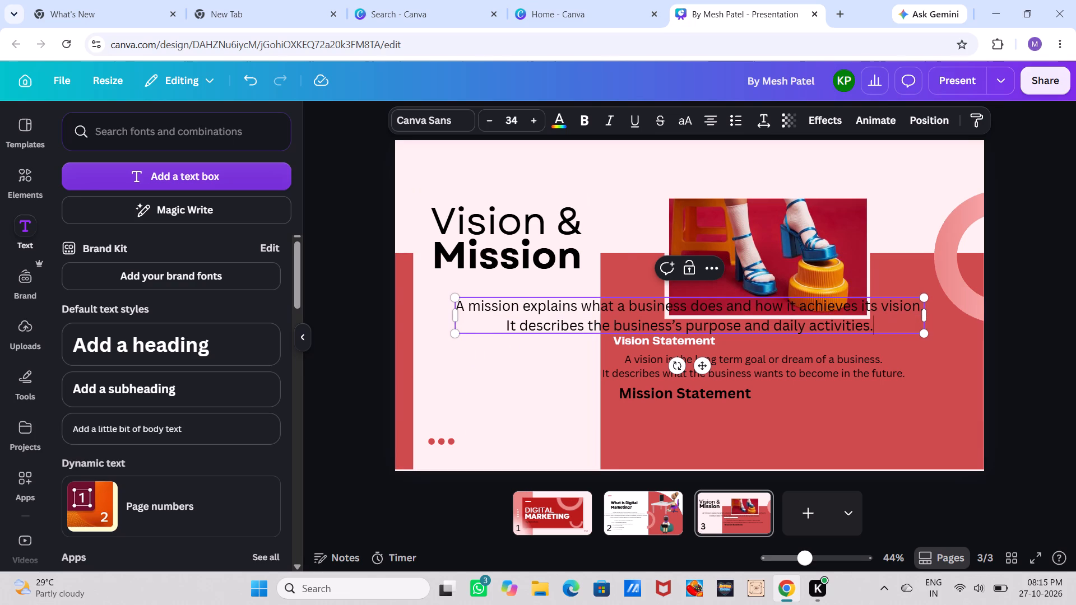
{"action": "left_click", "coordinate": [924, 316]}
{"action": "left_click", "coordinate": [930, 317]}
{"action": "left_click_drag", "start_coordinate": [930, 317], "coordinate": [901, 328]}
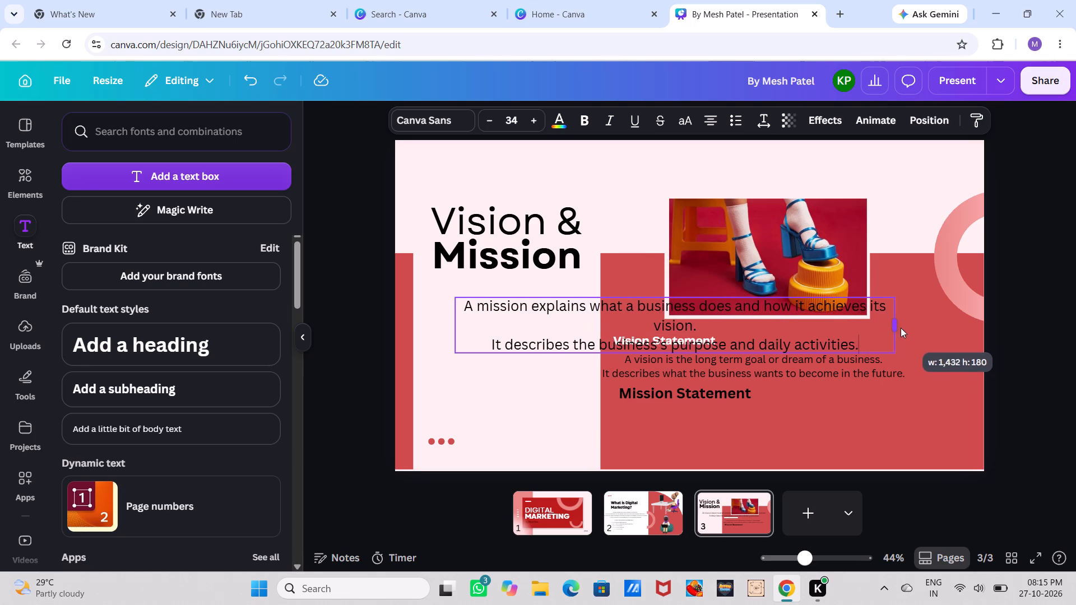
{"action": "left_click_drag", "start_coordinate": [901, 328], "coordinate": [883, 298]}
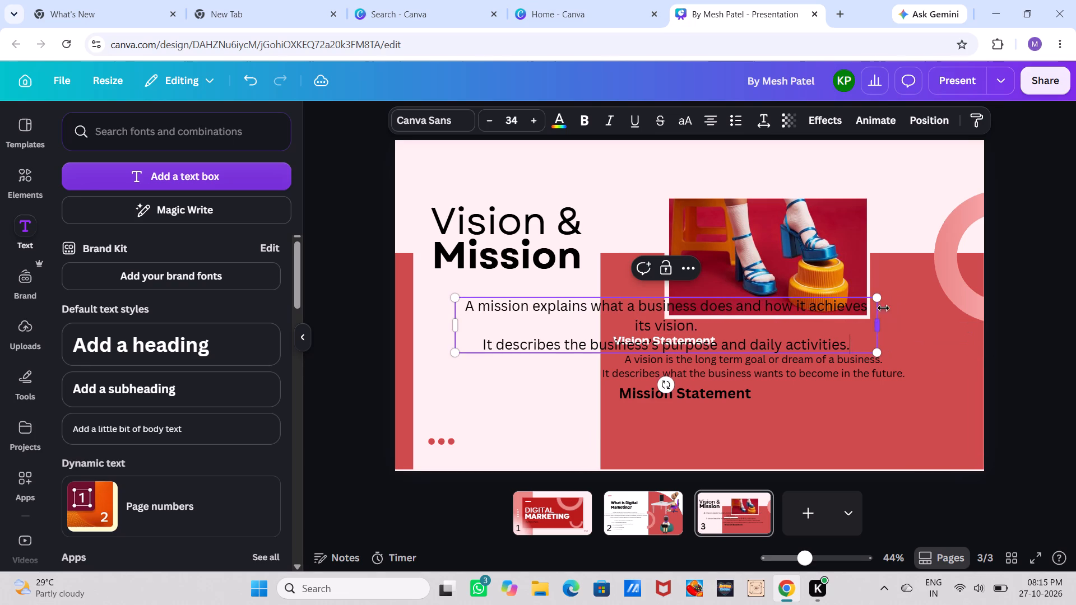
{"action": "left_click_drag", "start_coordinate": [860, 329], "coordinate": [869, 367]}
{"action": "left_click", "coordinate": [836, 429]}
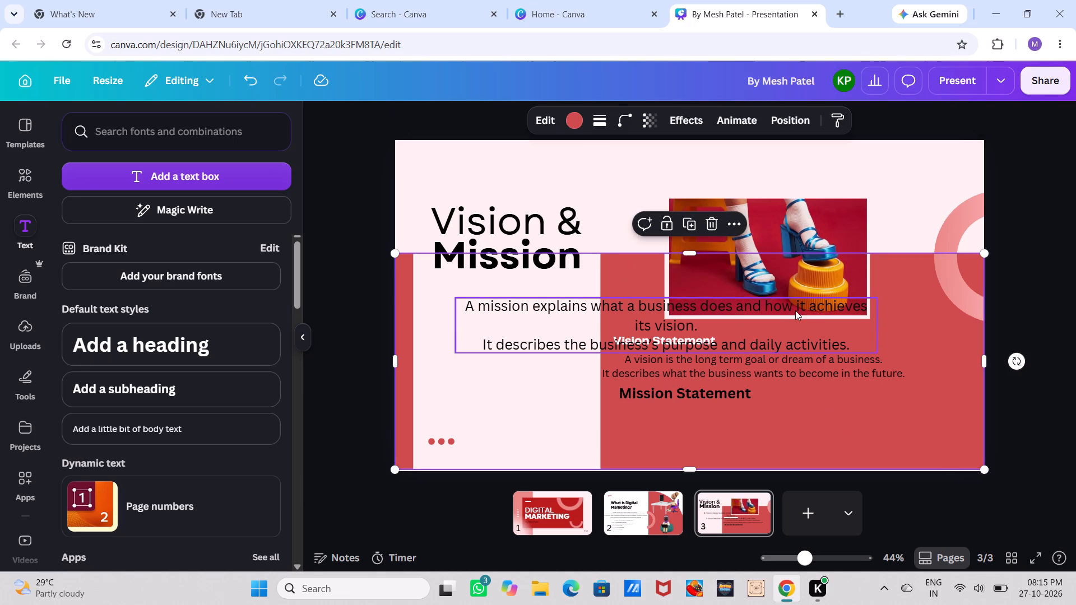
Move the mission paragraph down to the Mission Statement heading and extend its text box nearly to the slide's right edge.
{"action": "left_click_drag", "start_coordinate": [795, 310], "coordinate": [859, 415]}
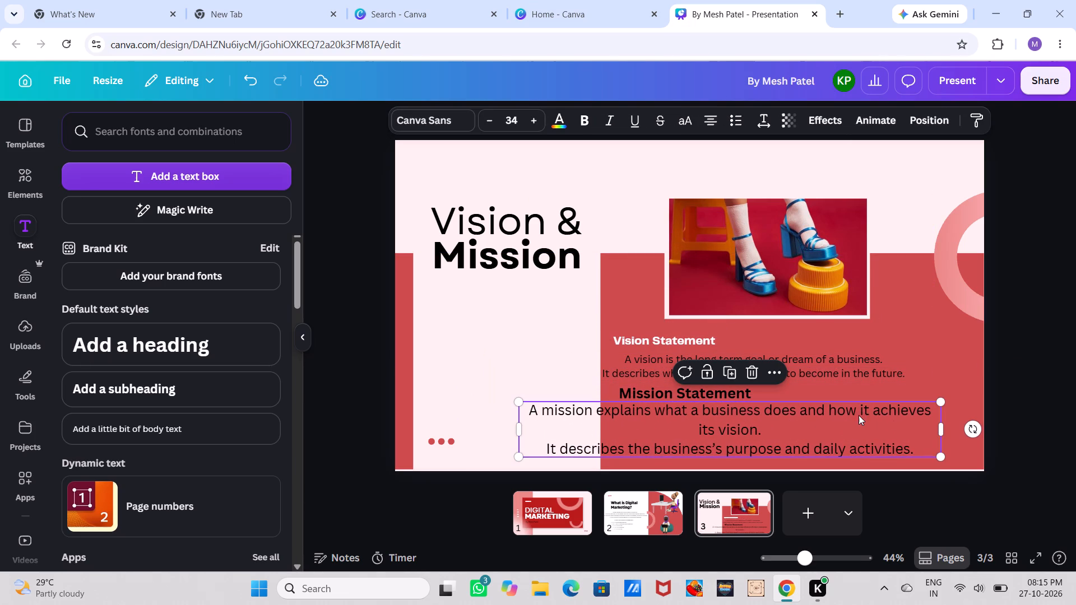
{"action": "left_click_drag", "start_coordinate": [938, 425], "coordinate": [937, 416]}
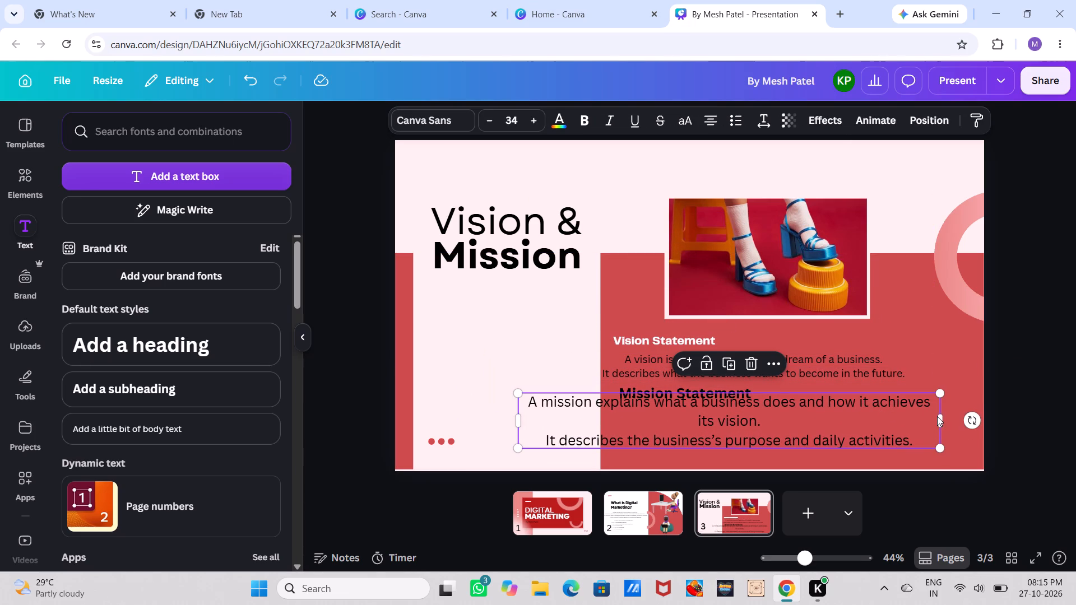
{"action": "left_click", "coordinate": [941, 418]}
{"action": "left_click_drag", "start_coordinate": [941, 421], "coordinate": [936, 392]}
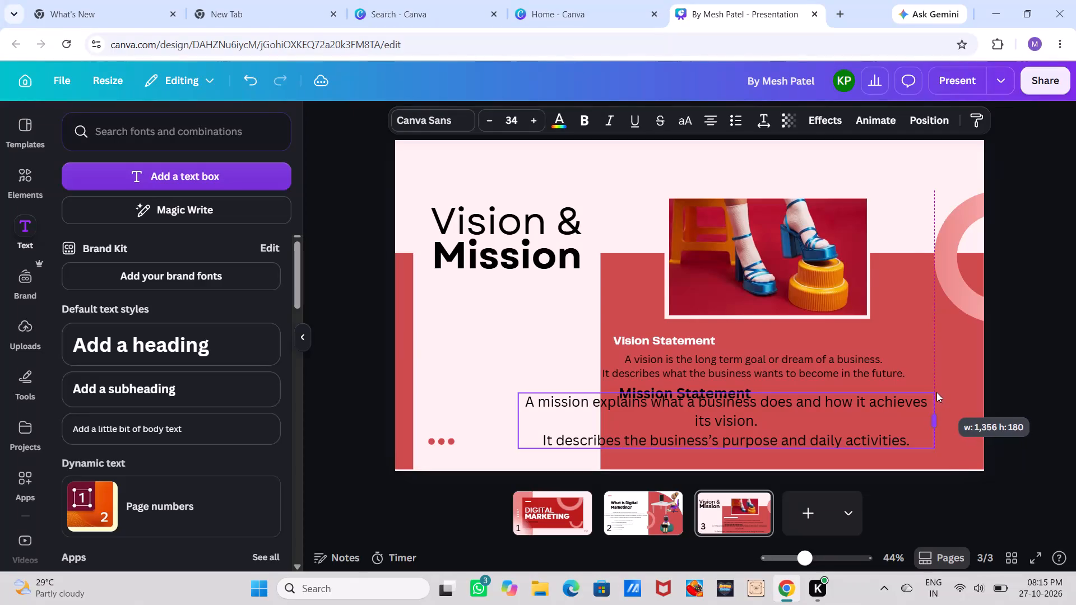
{"action": "left_click_drag", "start_coordinate": [936, 392], "coordinate": [978, 421]}
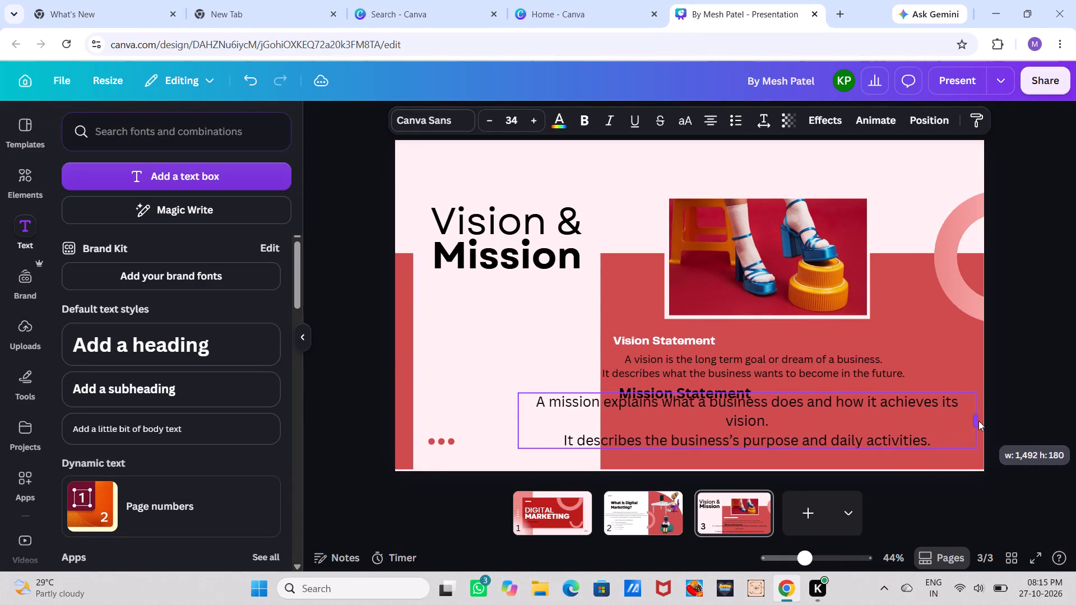
{"action": "left_click_drag", "start_coordinate": [978, 421], "coordinate": [982, 421]}
Shrink the mission paragraph to a font size of about 27 and position it on the red area just below the Mission Statement heading.
{"action": "left_click_drag", "start_coordinate": [983, 393], "coordinate": [924, 462]}
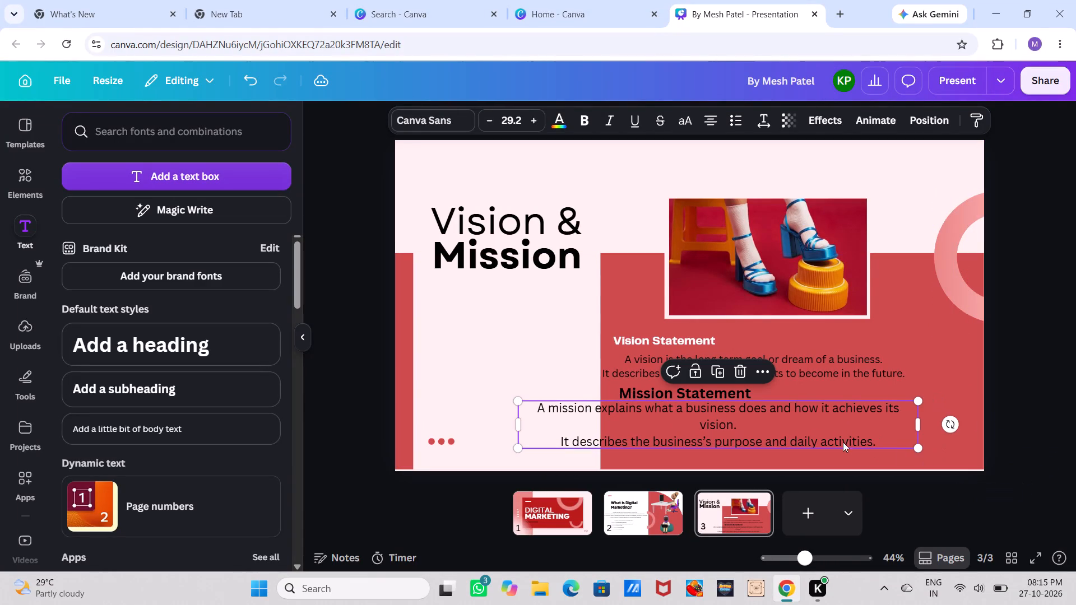
{"action": "left_click_drag", "start_coordinate": [841, 441], "coordinate": [889, 441]}
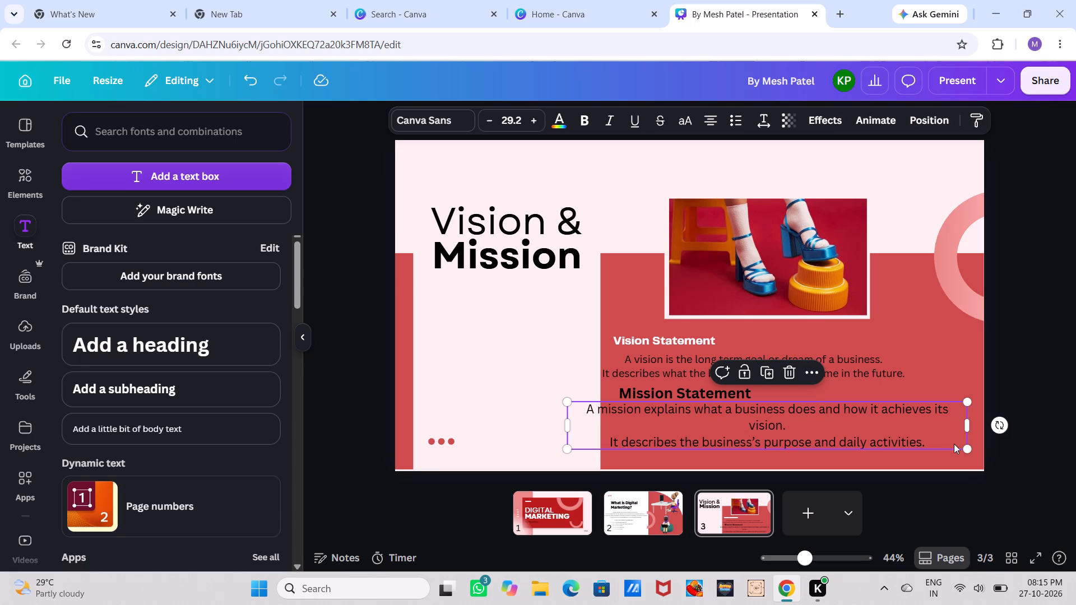
{"action": "left_click_drag", "start_coordinate": [965, 444], "coordinate": [937, 437]}
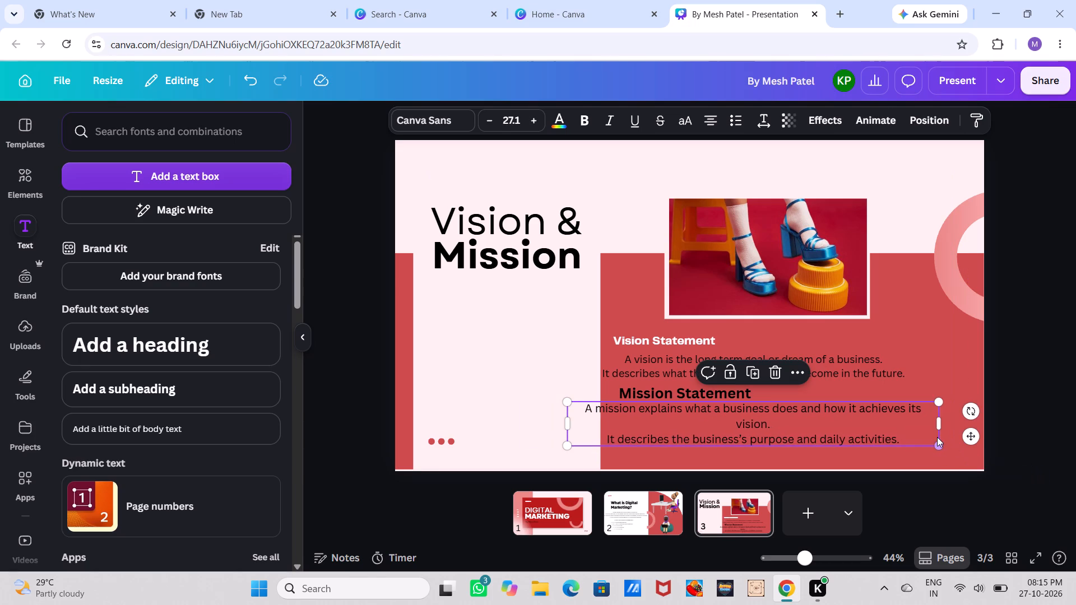
{"action": "left_click_drag", "start_coordinate": [913, 436], "coordinate": [937, 444]}
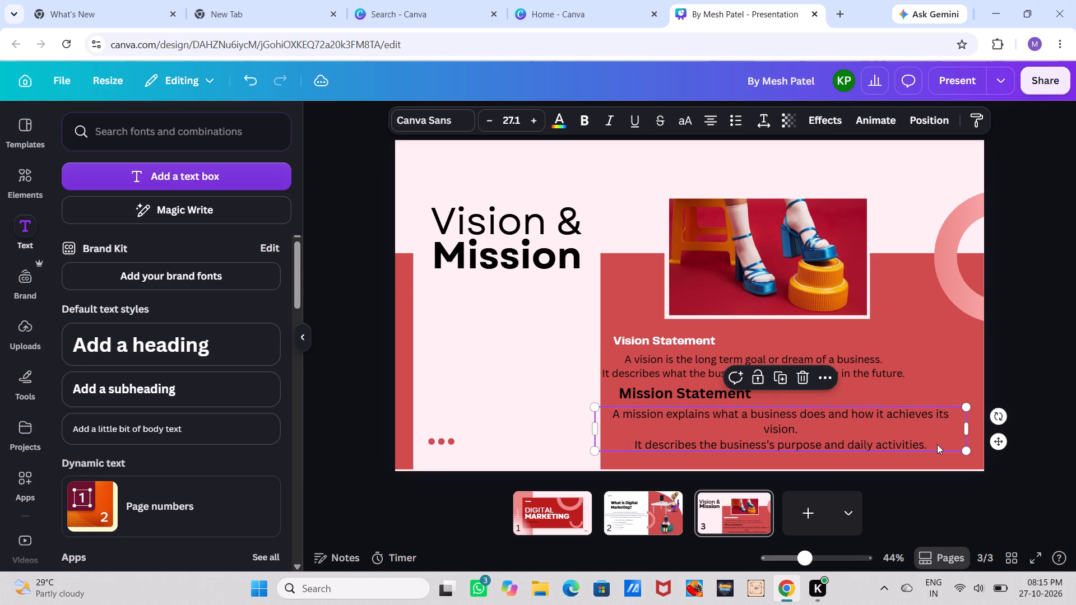
Replace the space before "vision." in the mission paragraph with a line break.
{"action": "left_click", "coordinate": [789, 432]}
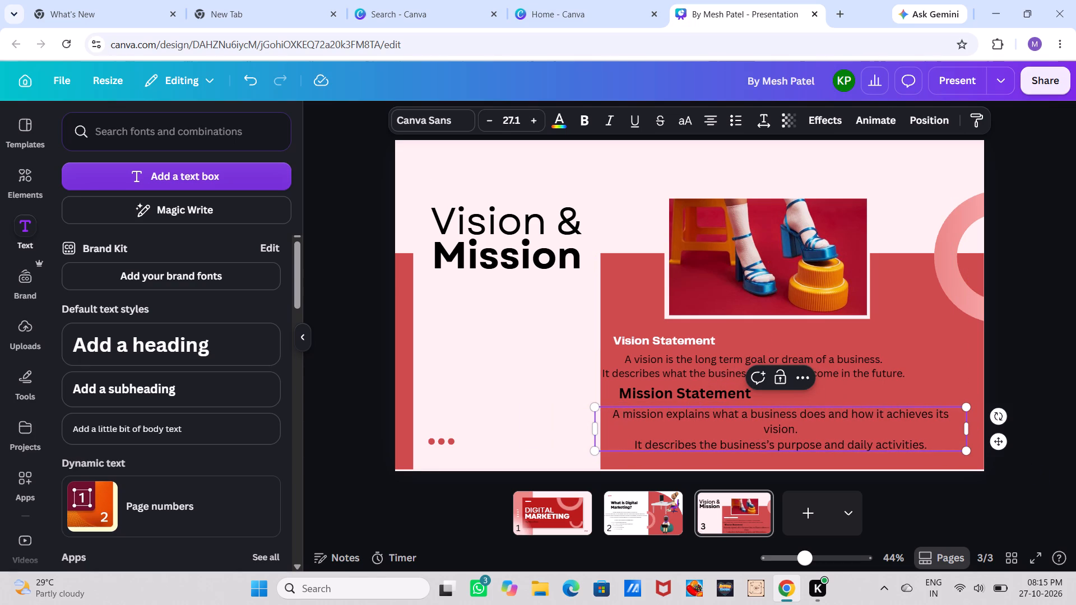
{"action": "key", "text": "Left"}
{"action": "key", "text": "Left"}
{"action": "key", "text": "Left"}
{"action": "key", "text": "Left"}
{"action": "key", "text": "Left"}
{"action": "key", "text": "BackSpace"}
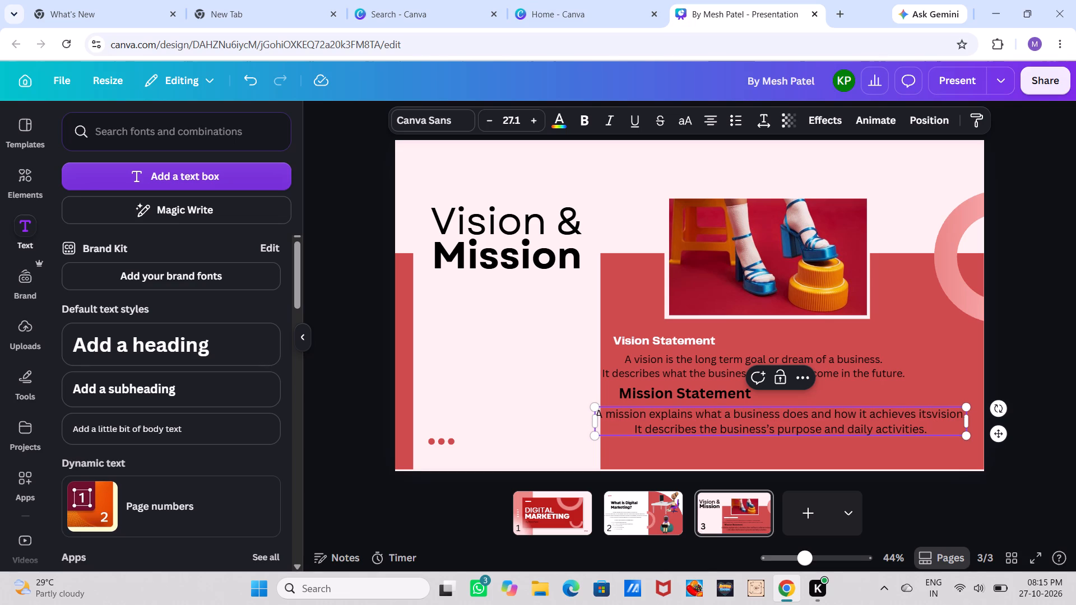
{"action": "key", "text": "Return"}
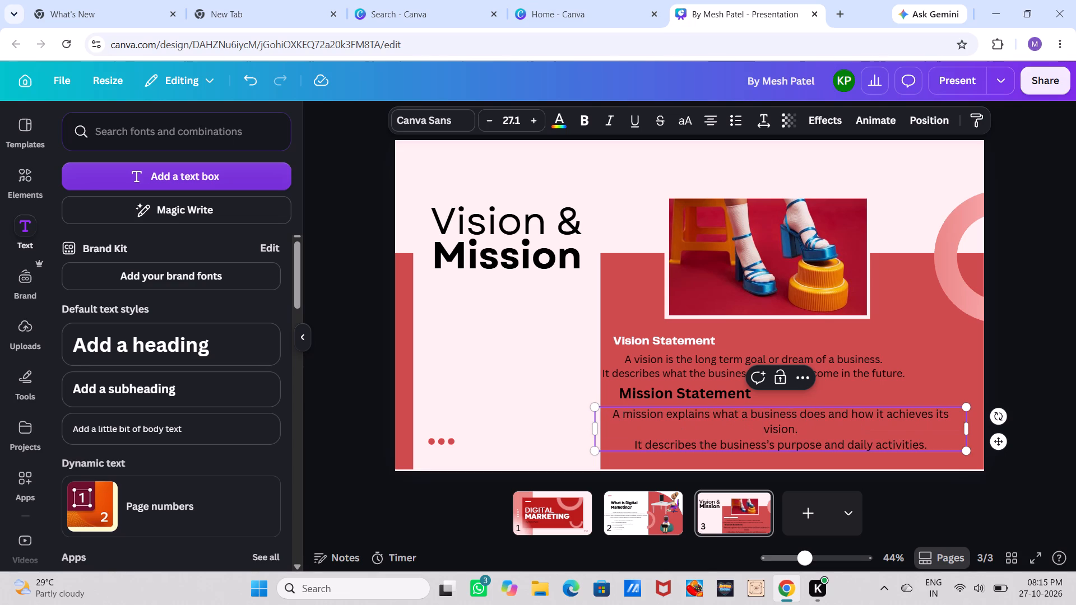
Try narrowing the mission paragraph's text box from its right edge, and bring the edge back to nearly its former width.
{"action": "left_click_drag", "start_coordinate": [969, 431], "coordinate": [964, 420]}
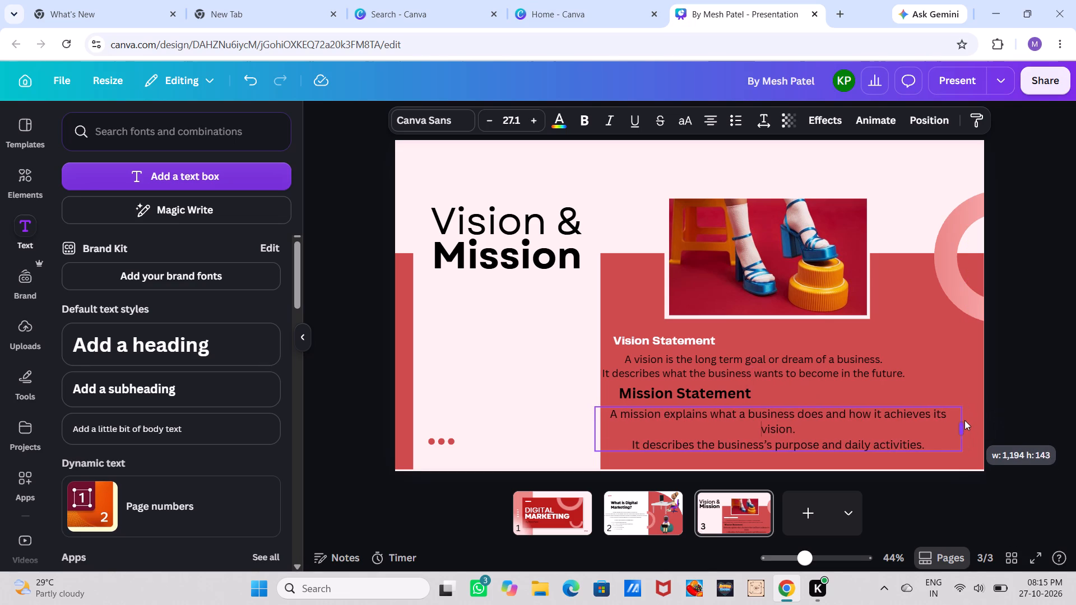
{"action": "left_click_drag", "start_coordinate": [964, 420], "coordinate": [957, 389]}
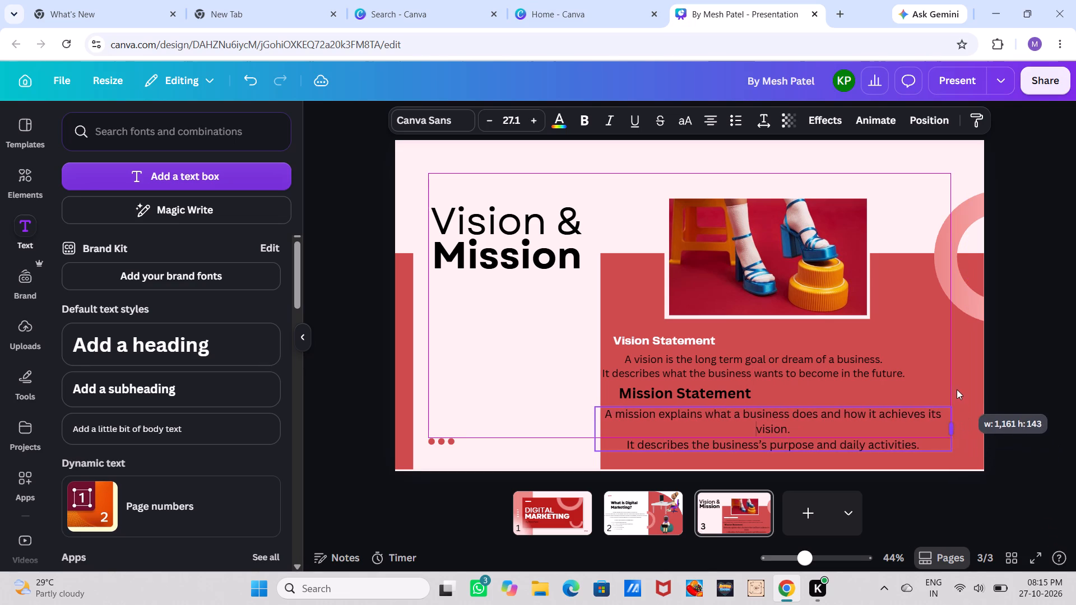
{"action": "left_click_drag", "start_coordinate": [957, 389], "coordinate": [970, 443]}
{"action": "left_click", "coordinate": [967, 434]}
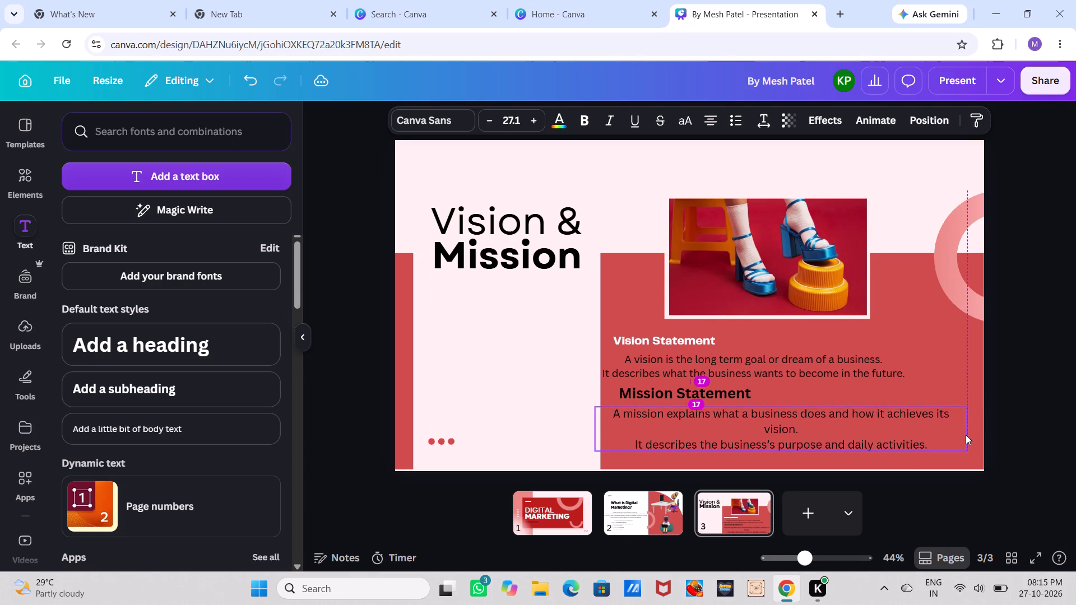
Nudge the mission paragraph slightly right and up so its text box sits entirely on the red area below the Mission Statement heading.
{"action": "left_click_drag", "start_coordinate": [966, 435], "coordinate": [970, 436]}
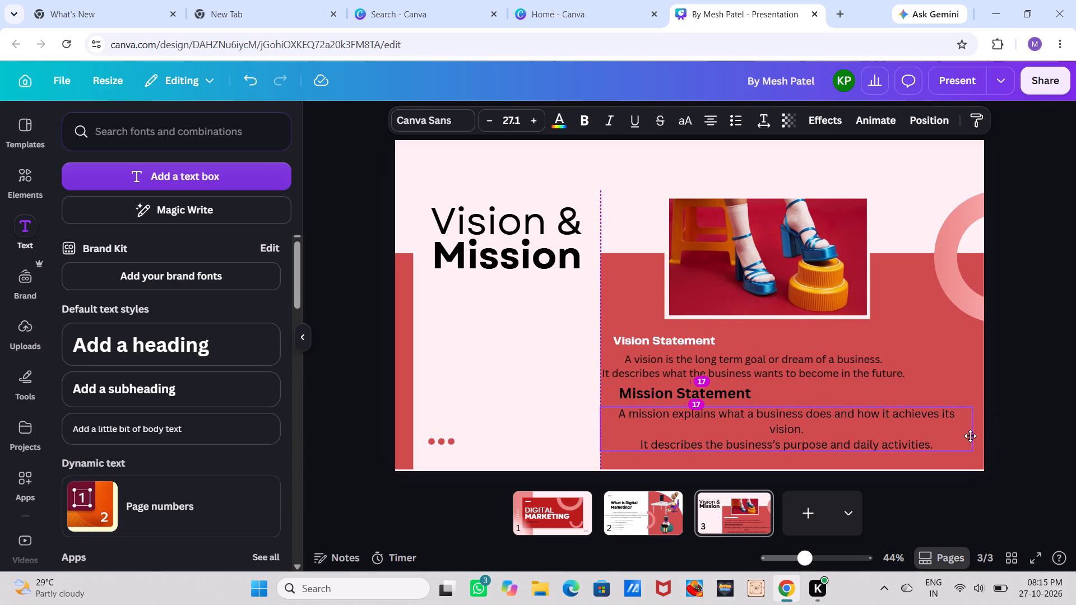
{"action": "left_click_drag", "start_coordinate": [970, 436], "coordinate": [975, 432]}
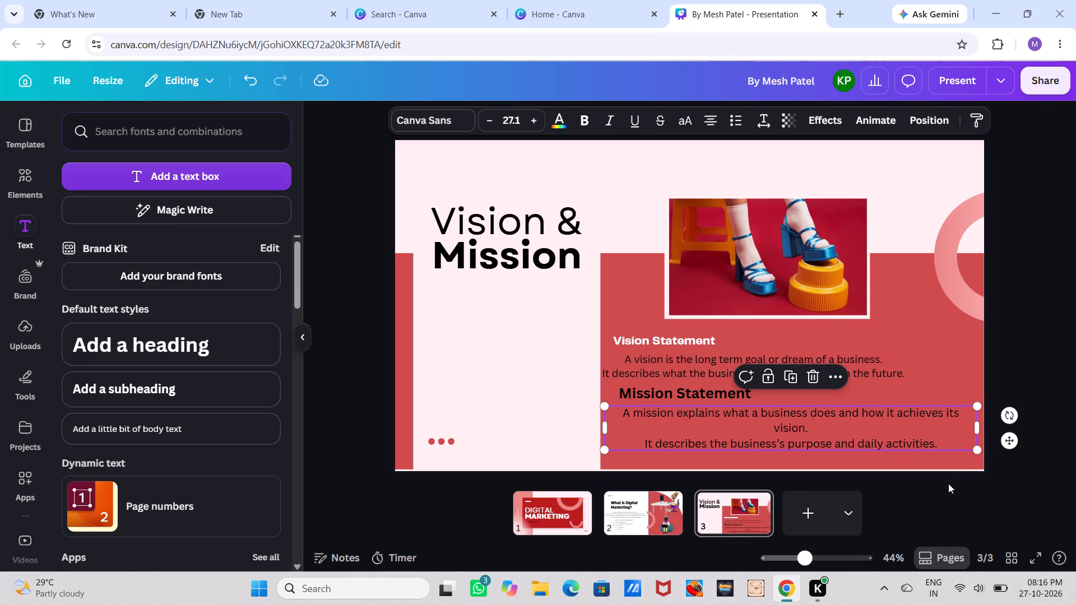
{"action": "left_click", "coordinate": [943, 499]}
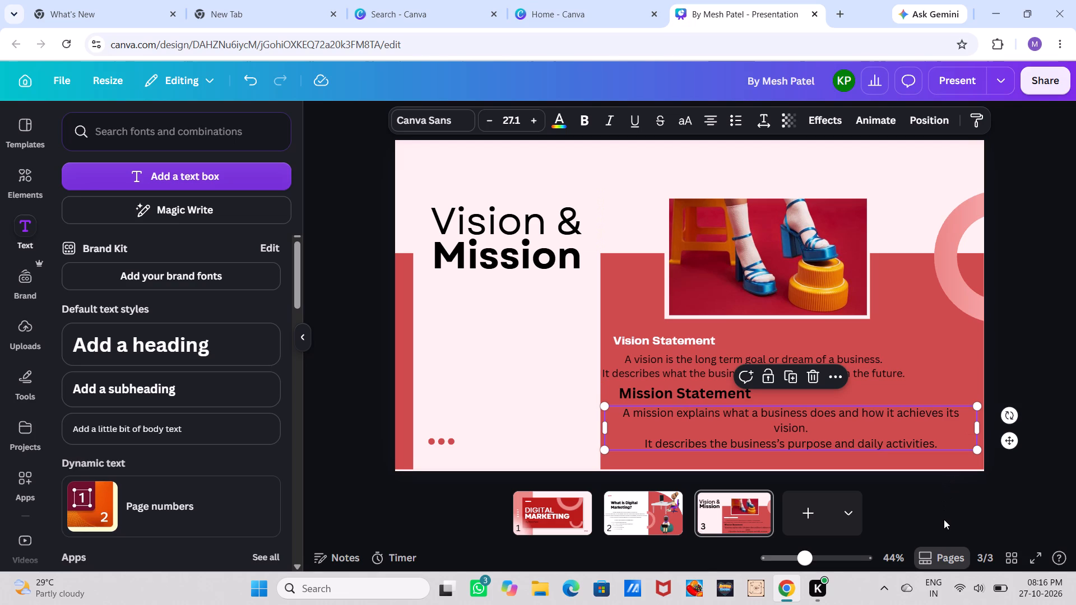
{"action": "left_click", "coordinate": [944, 519]}
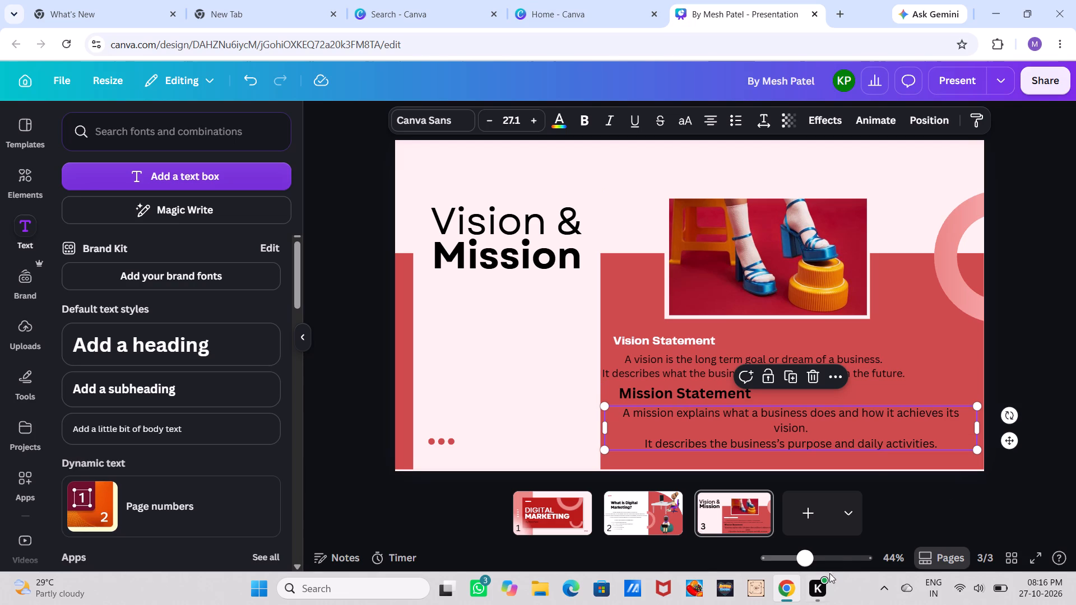